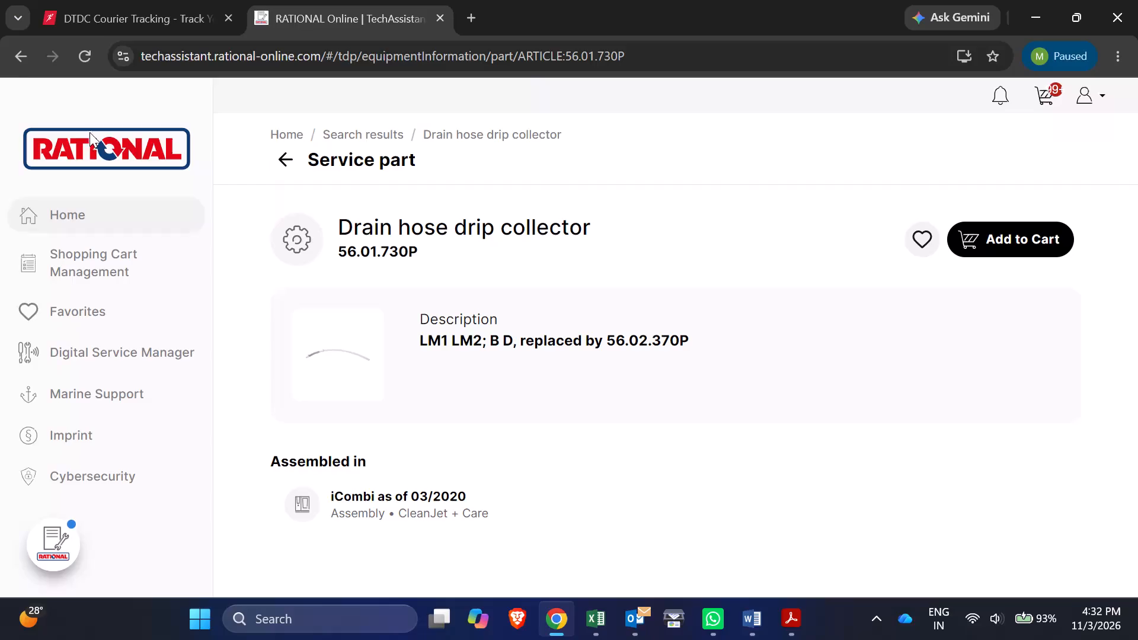
Leave the Drain hose drip collector service part page and return to the browser's new tab page.
click(16, 54)
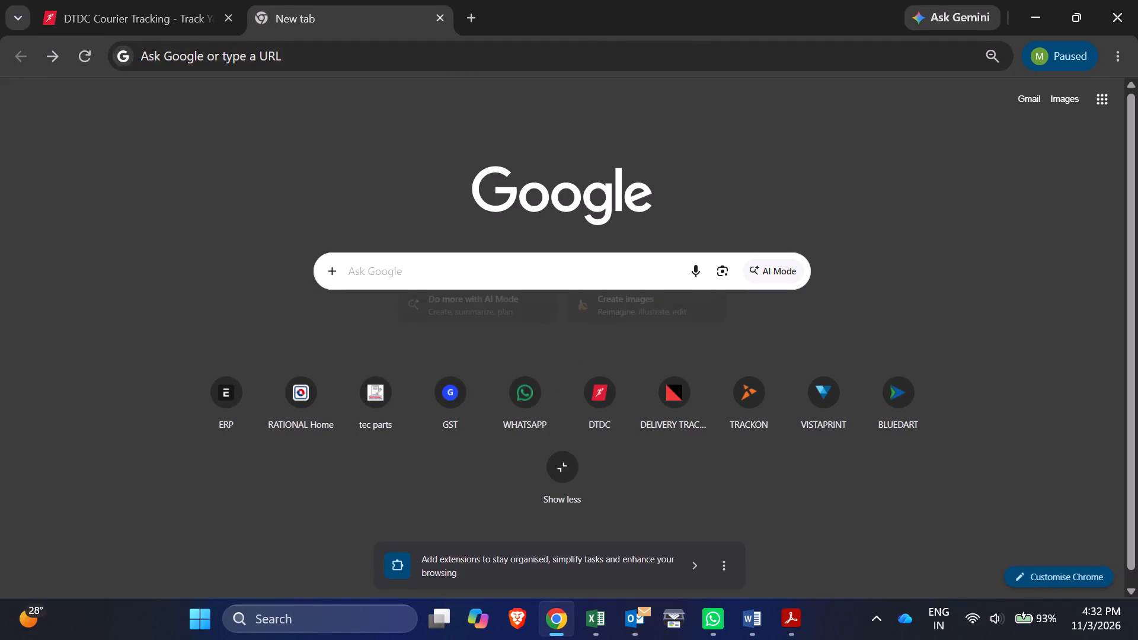
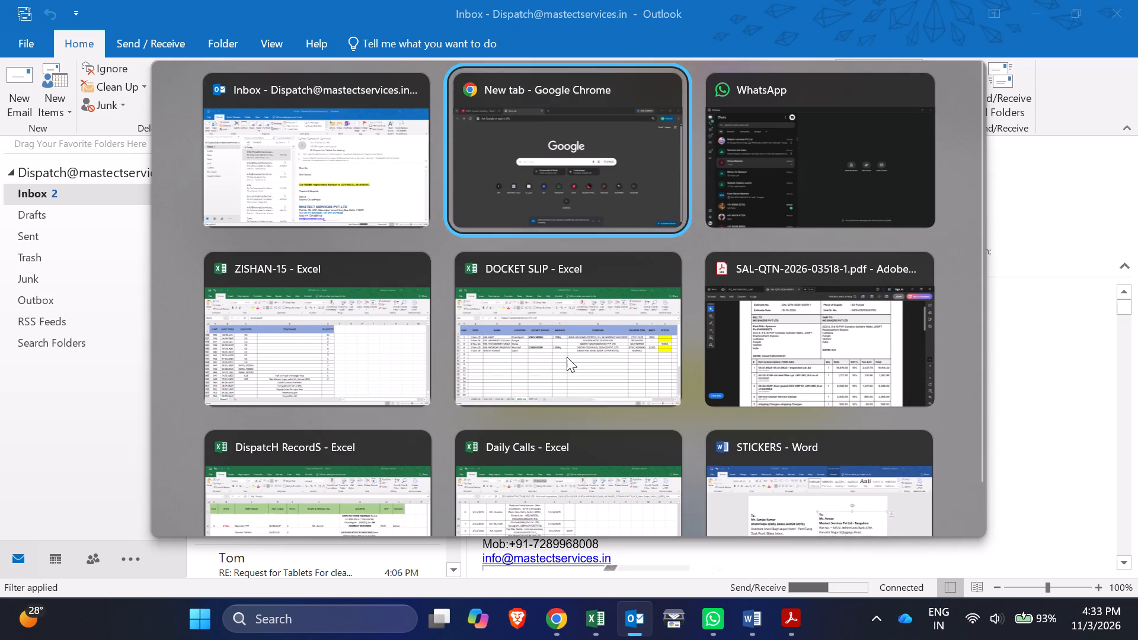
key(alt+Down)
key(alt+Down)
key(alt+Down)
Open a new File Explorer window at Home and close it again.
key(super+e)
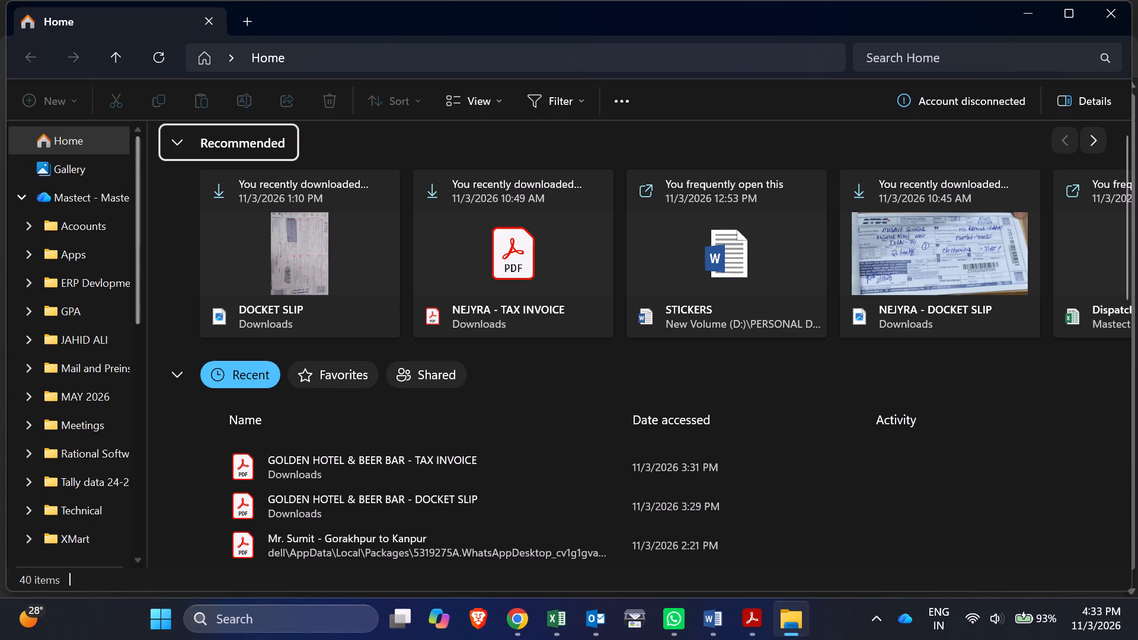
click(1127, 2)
Switch from the Chrome new tab page to another open window.
key(alt+Tab)
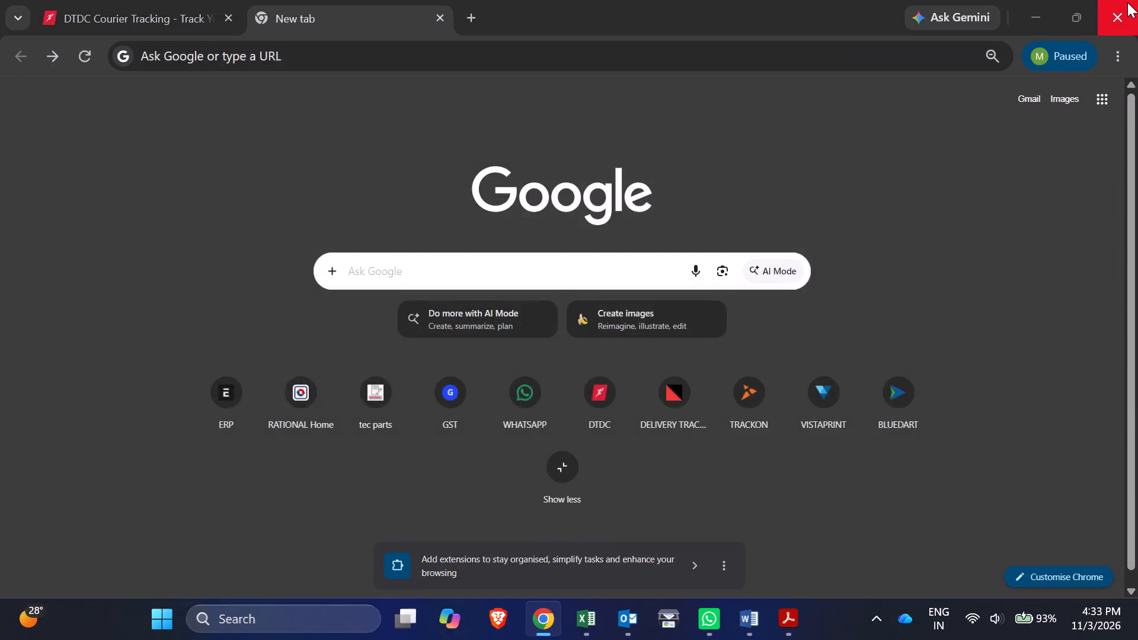
key(alt+Down)
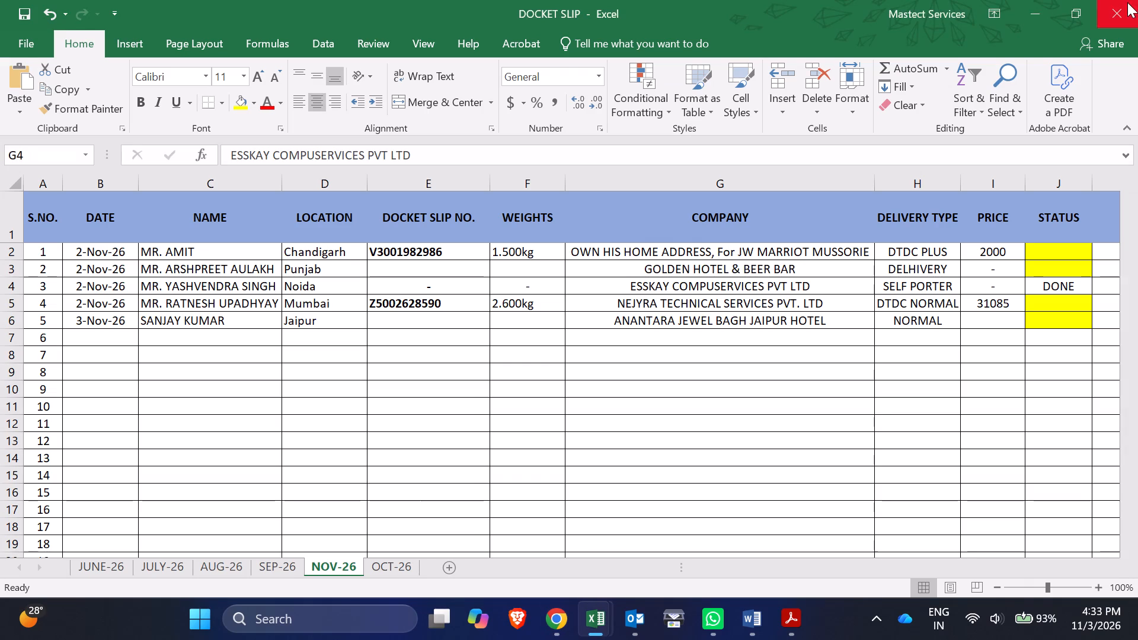
click(811, 251)
key(Left)
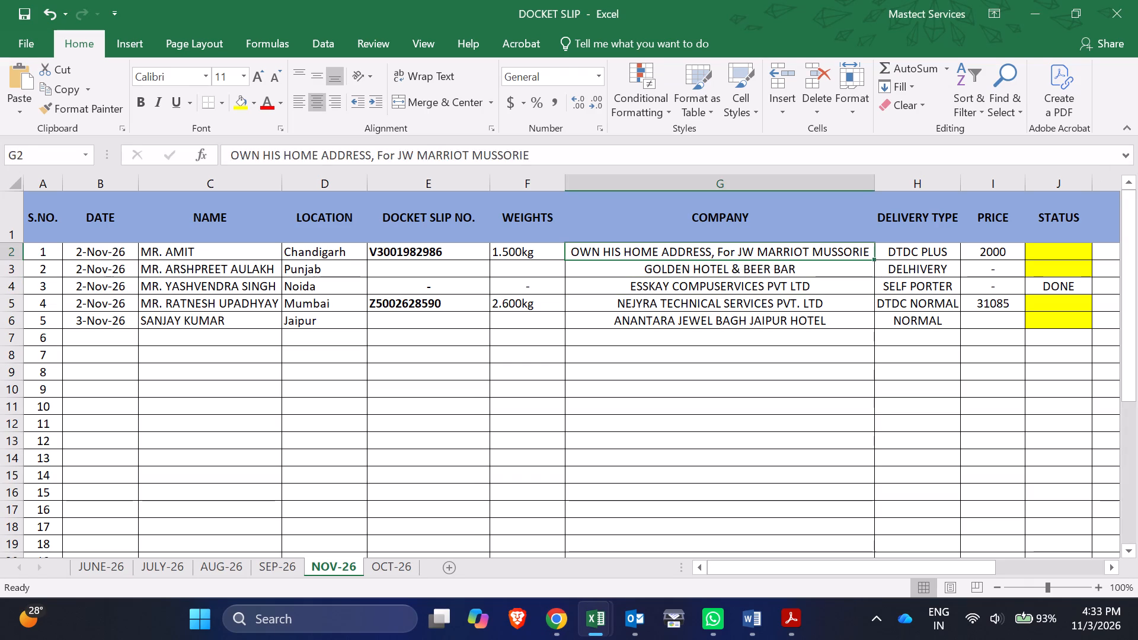
key(Left)
key(Left)
key(Right)
key(ctrl+c)
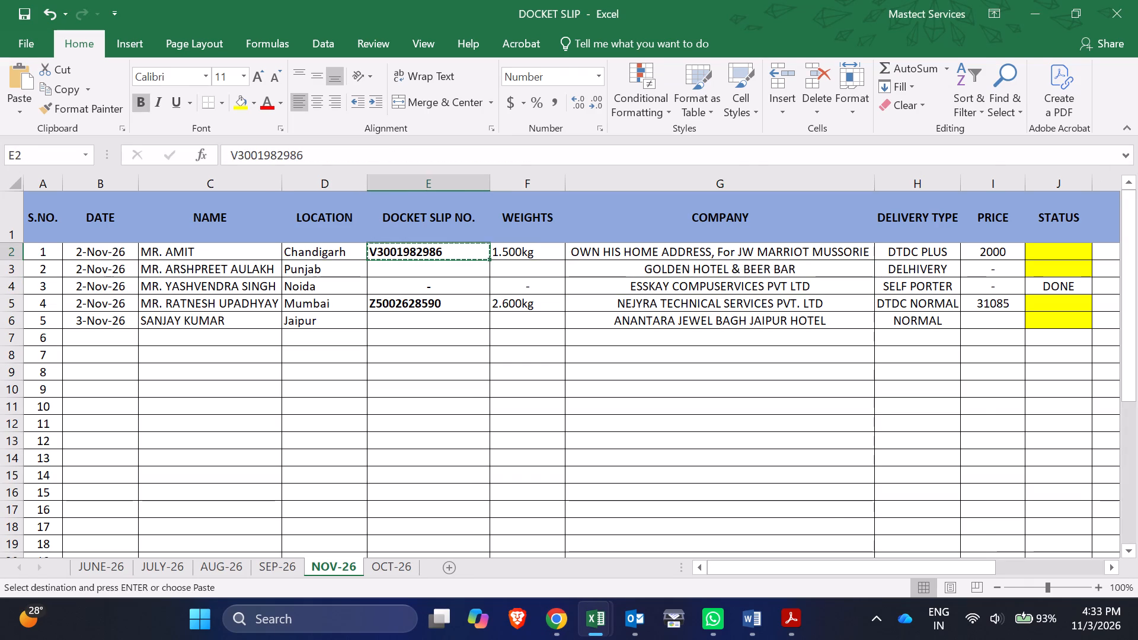
key(alt+Tab)
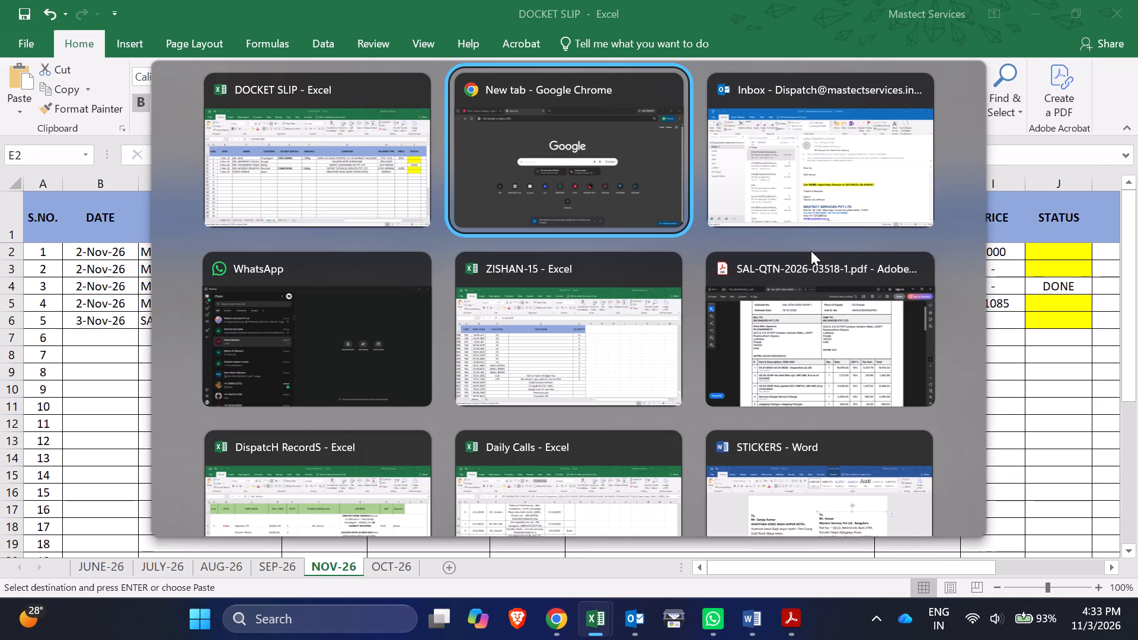
key(alt+Down)
key(alt+Up)
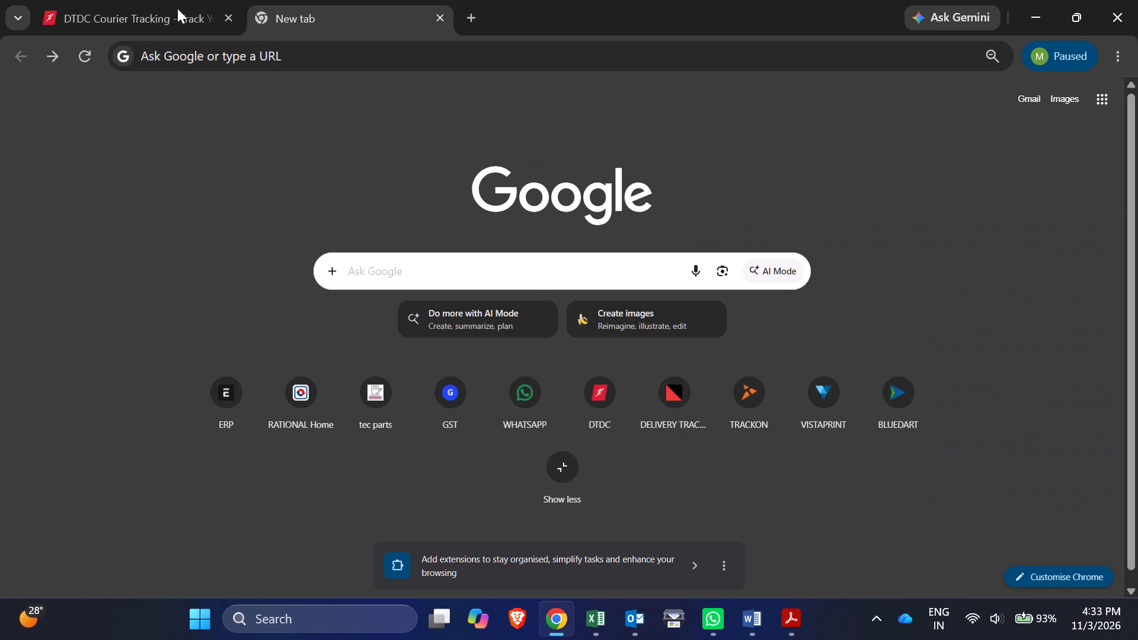
click(136, 2)
click(73, 54)
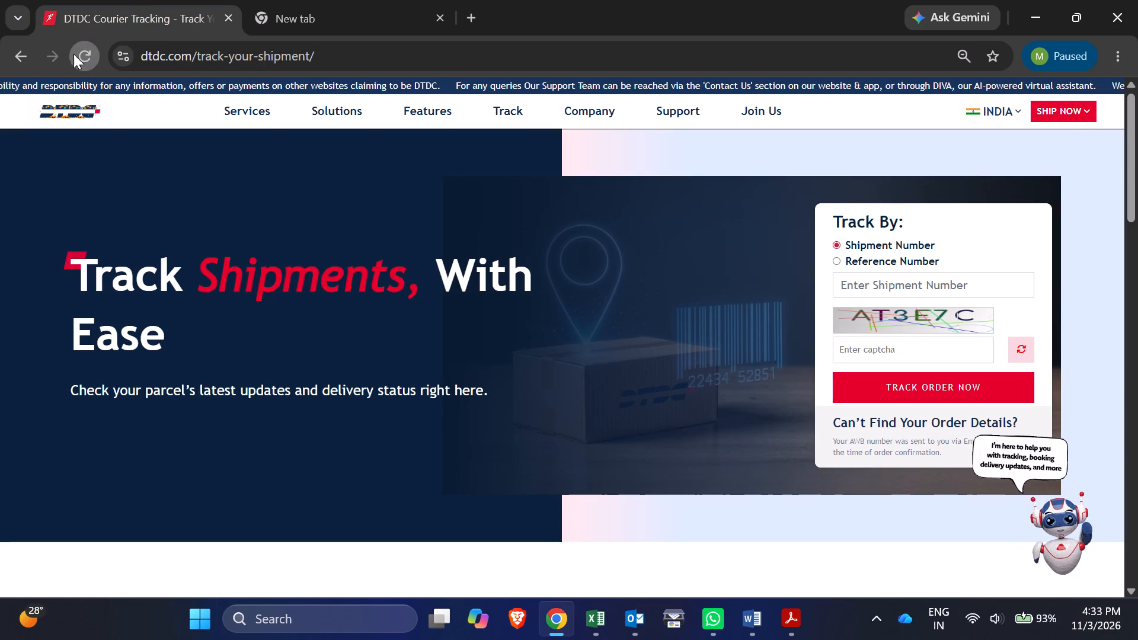
click(931, 282)
key(ctrl+v)
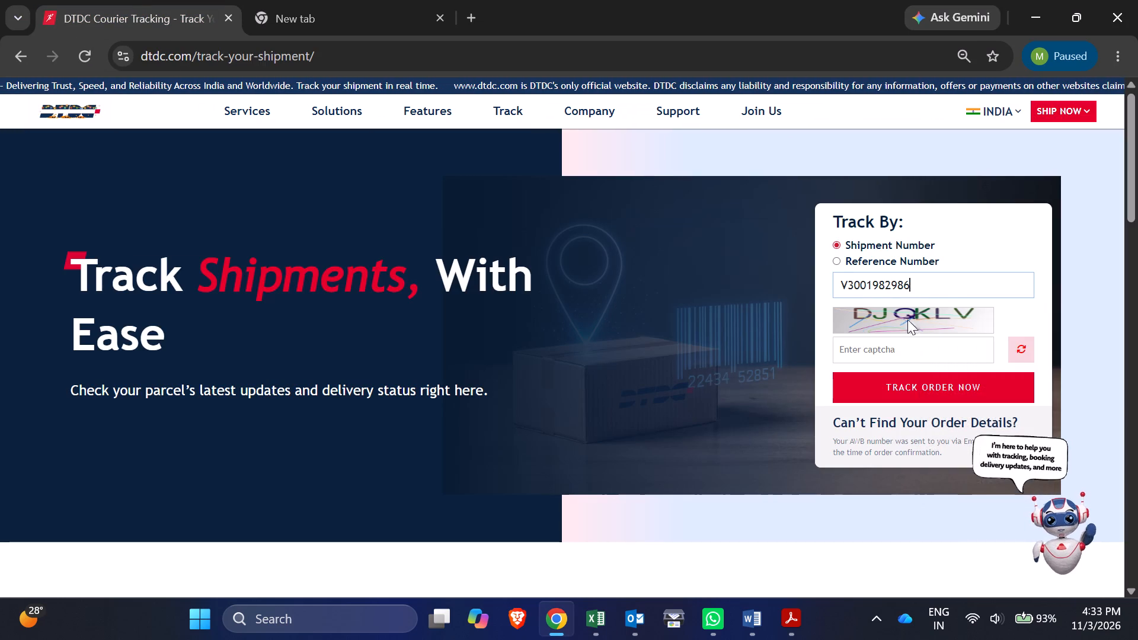
click(893, 343)
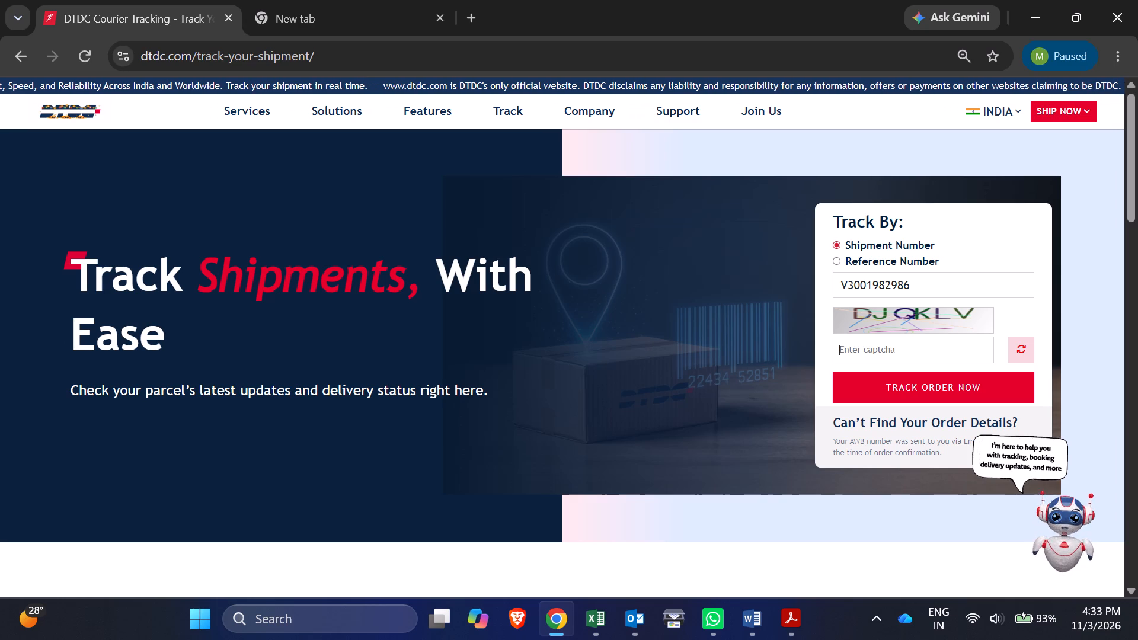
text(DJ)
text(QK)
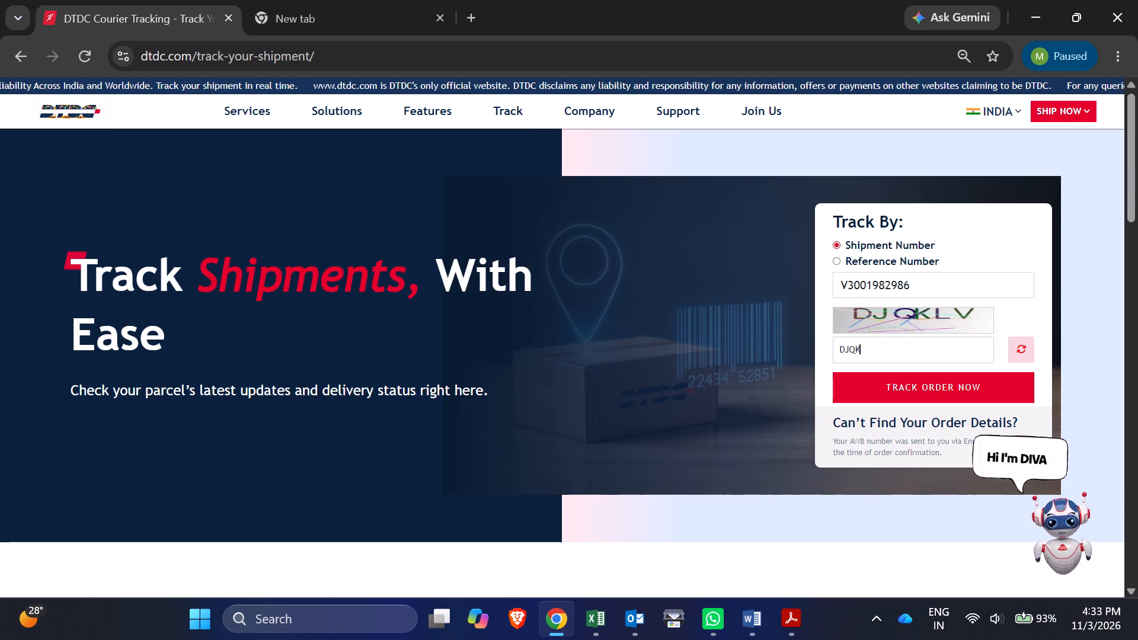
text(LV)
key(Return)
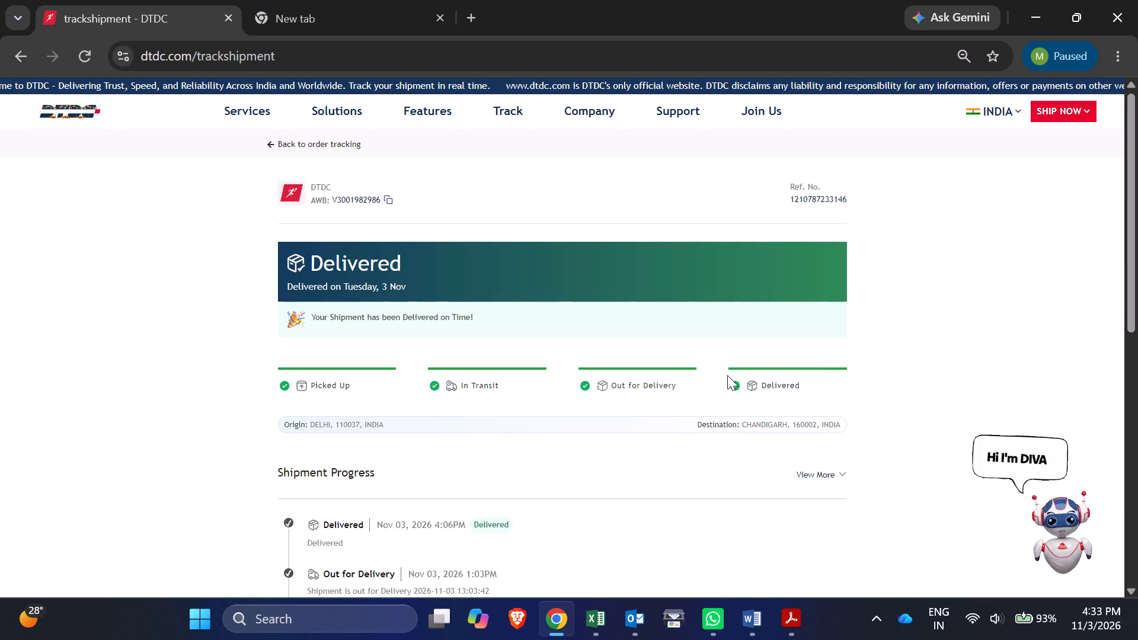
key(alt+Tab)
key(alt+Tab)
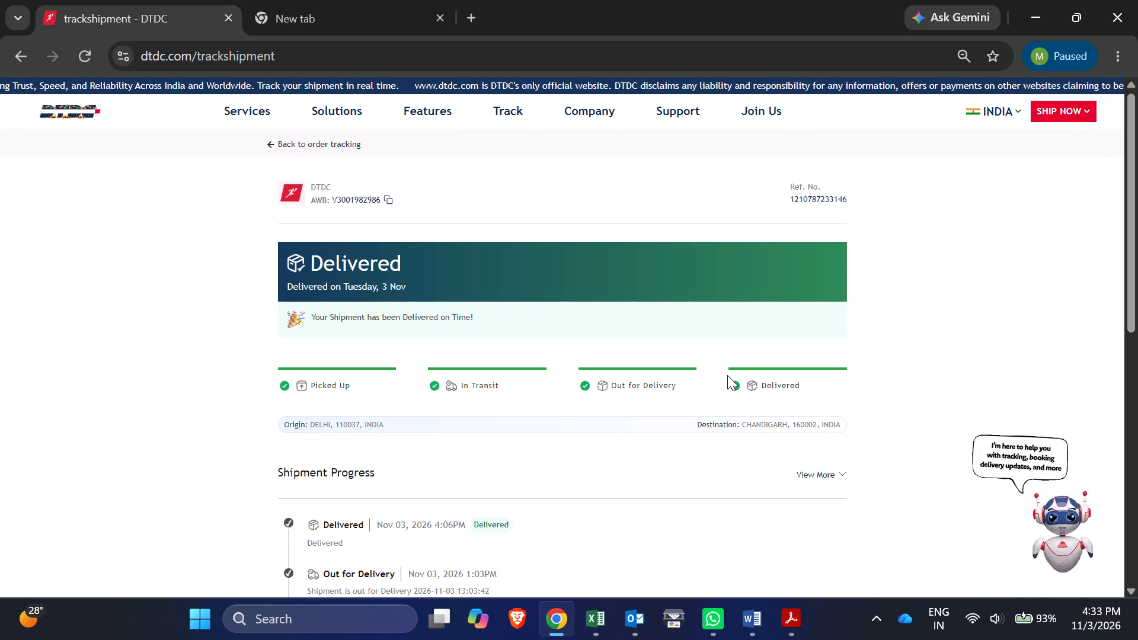
Check the Chandigarh shipment's entry in the DOCKET SLIP workbook in Excel against its DTDC tracking page in Chrome.
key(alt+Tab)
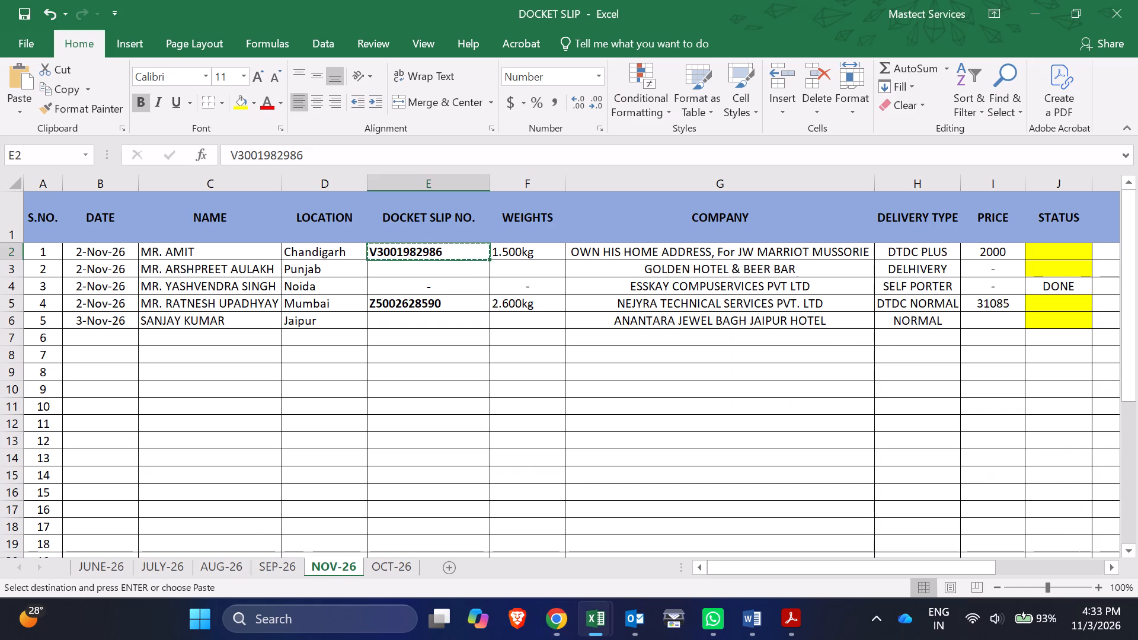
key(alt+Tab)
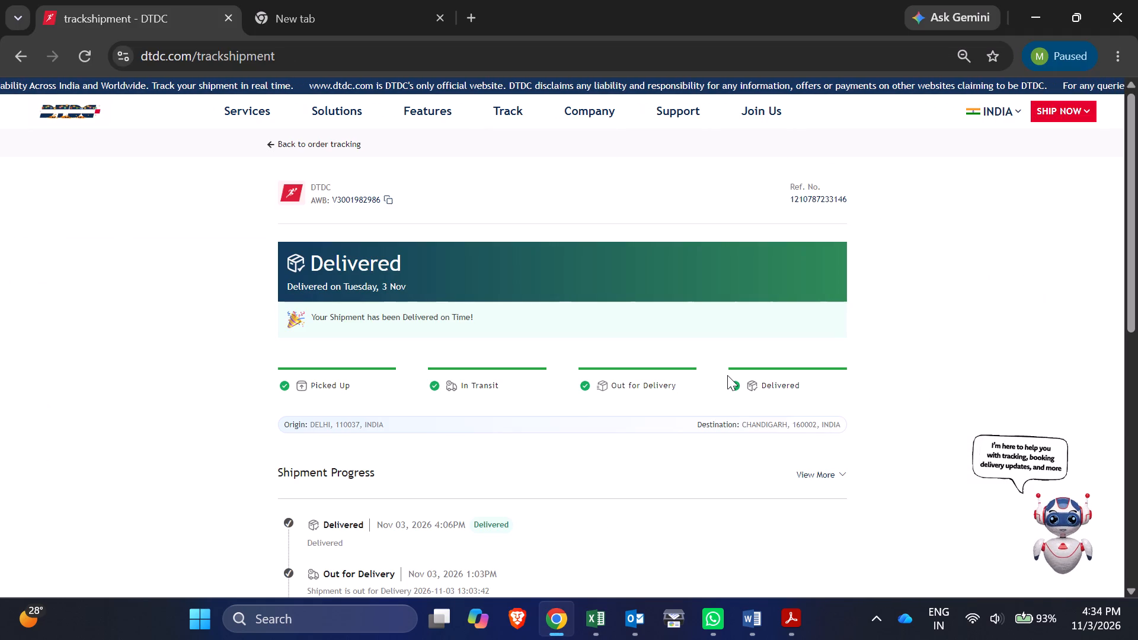
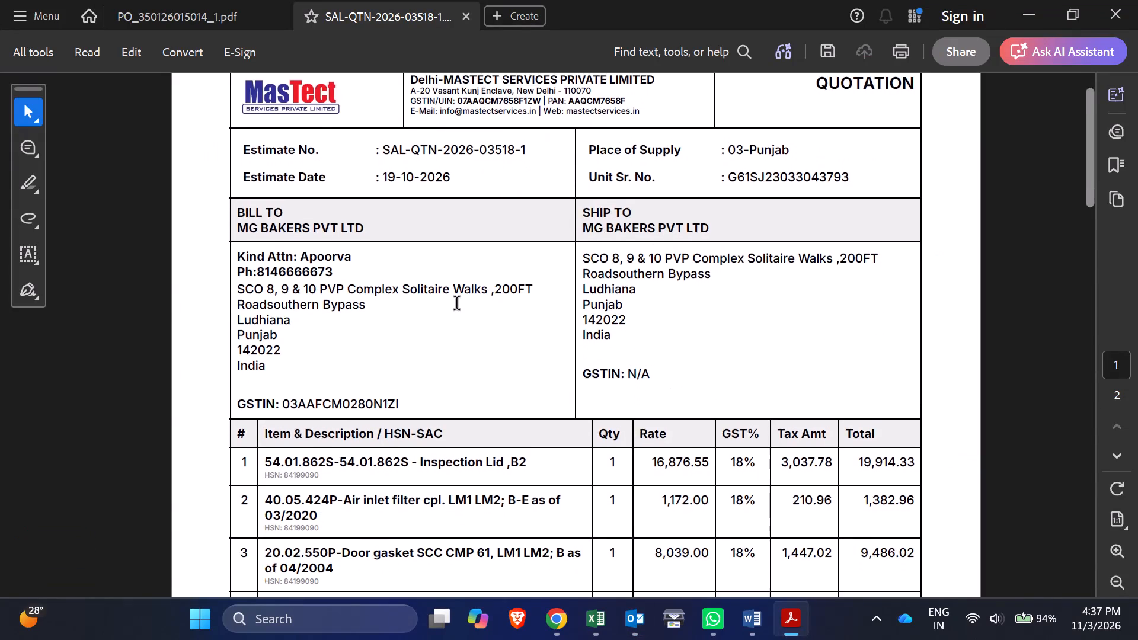
scroll(458, 304, up, 4)
scroll(551, 348, down, 1)
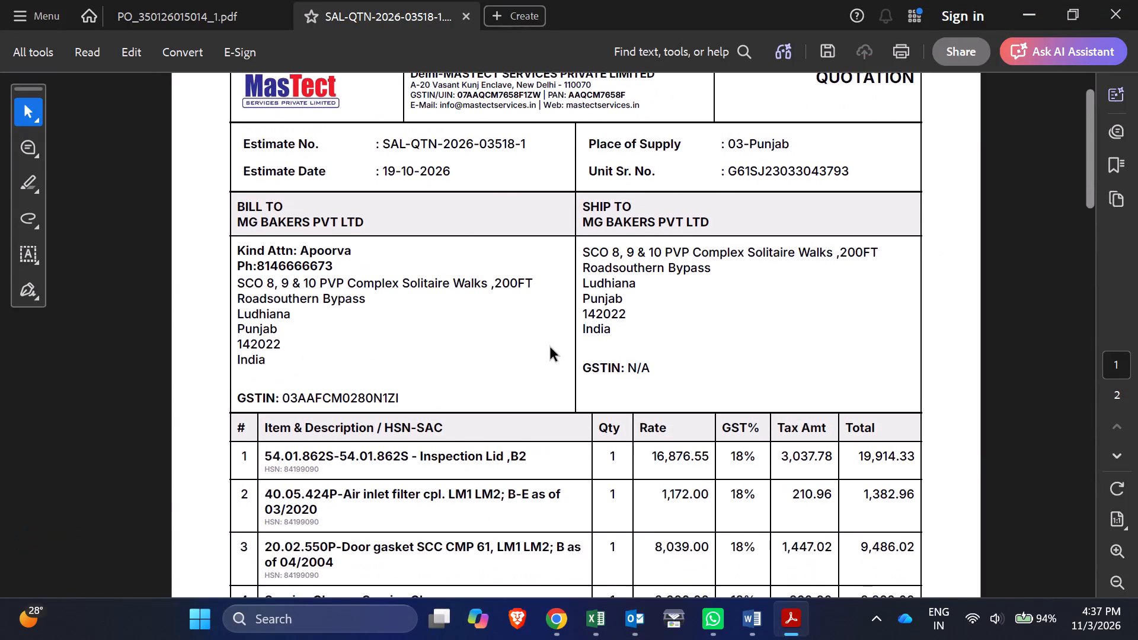
scroll(551, 348, down, 1)
scroll(551, 348, up, 2)
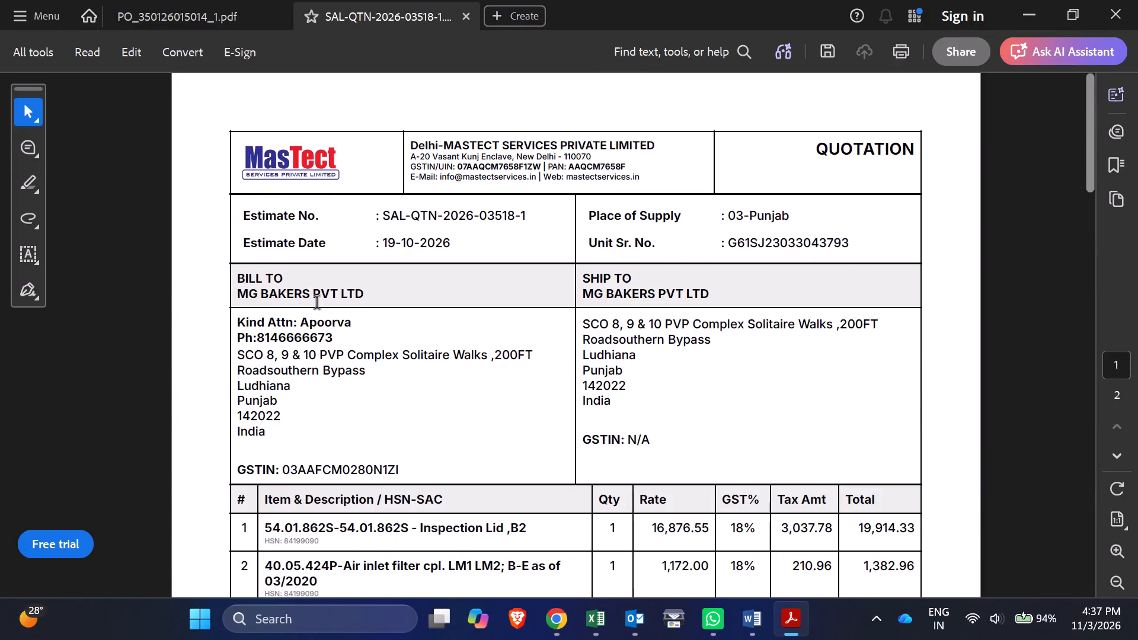
scroll(303, 297, down, 2)
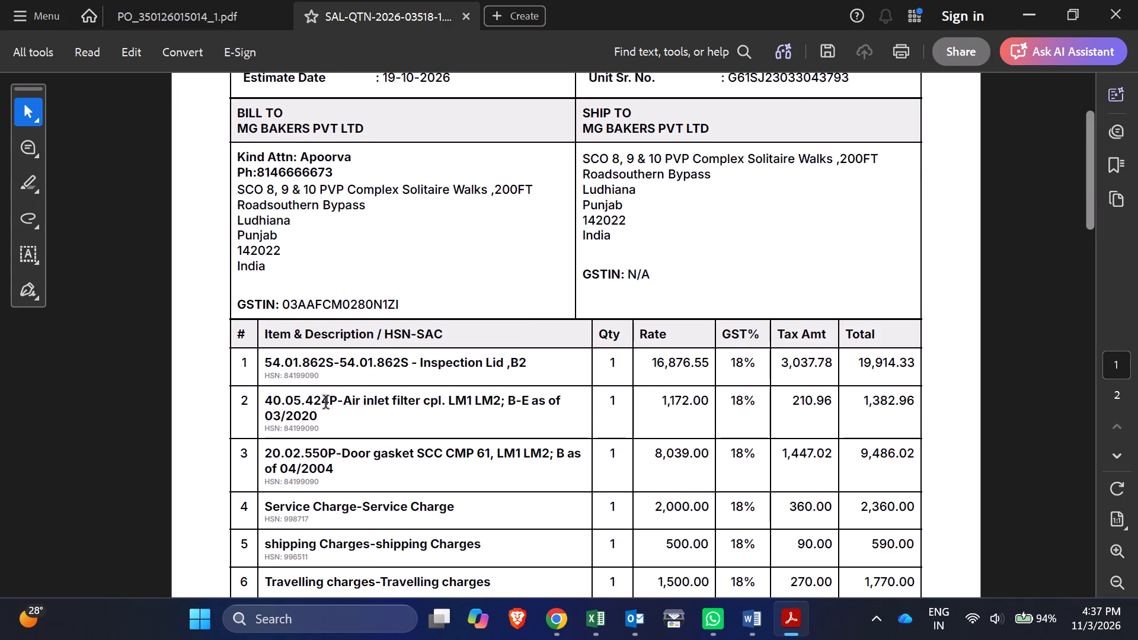
double_click(321, 404)
Switch from the quotation PDF to the open WhatsApp window.
key(alt+Tab)
key(alt+Tab)
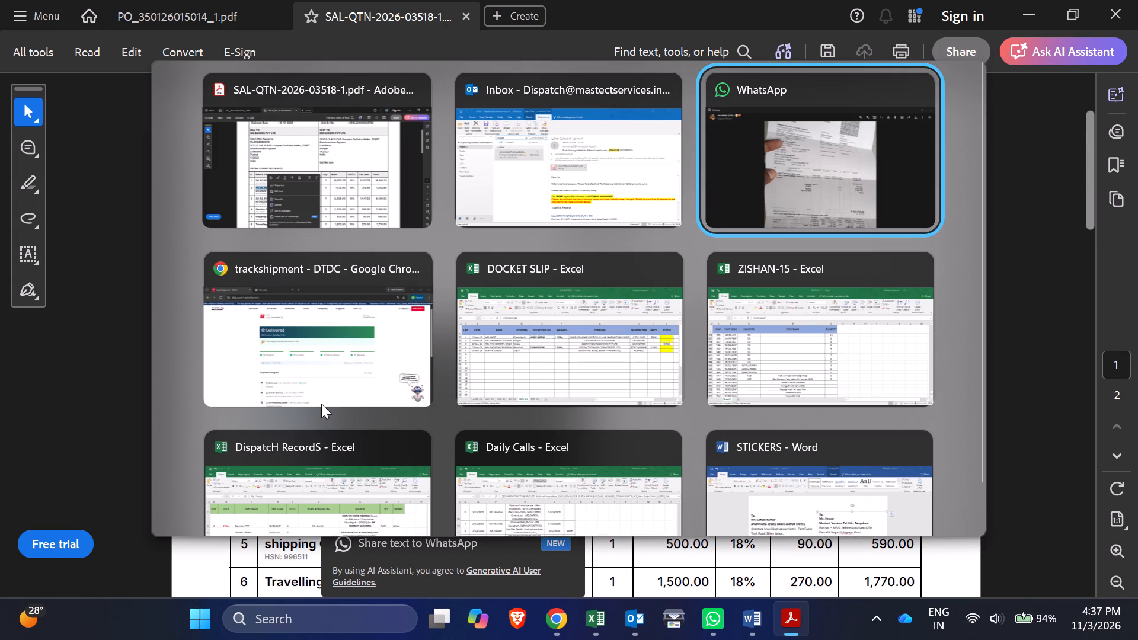
key(alt+Left)
key(alt+Left)
click(390, 292)
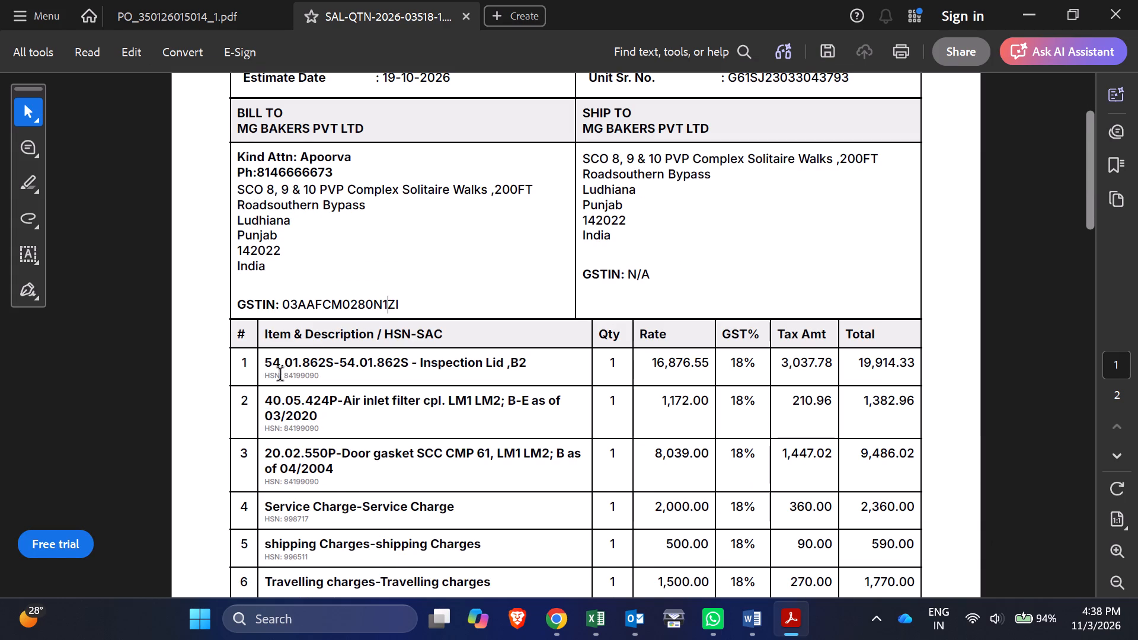
scroll(271, 401, down, 1)
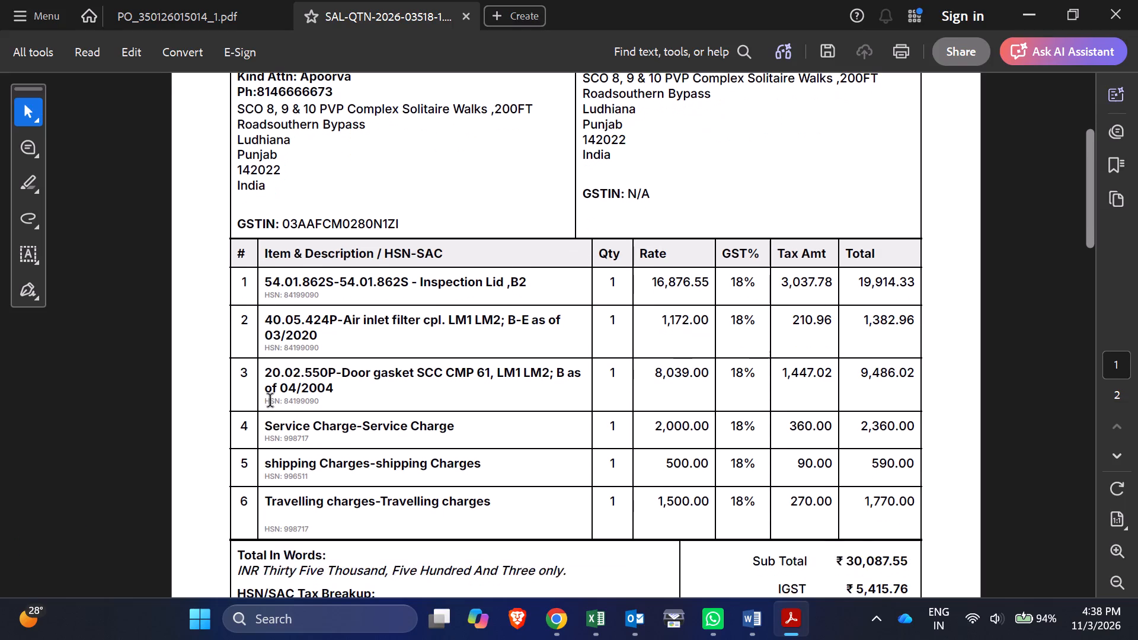
click(209, 11)
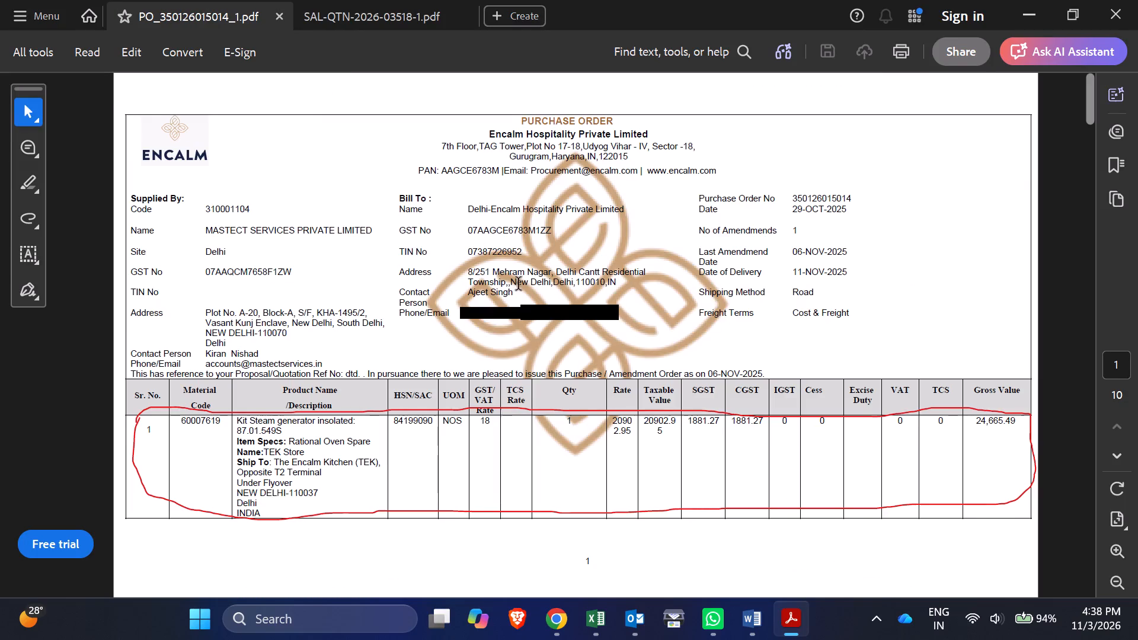
Switch from the Encalm Hospitality purchase order PDF to the Dispatch mailbox inbox in Outlook.
key(alt+Tab)
key(alt+Tab)
key(alt+Tab)
key(alt+Left)
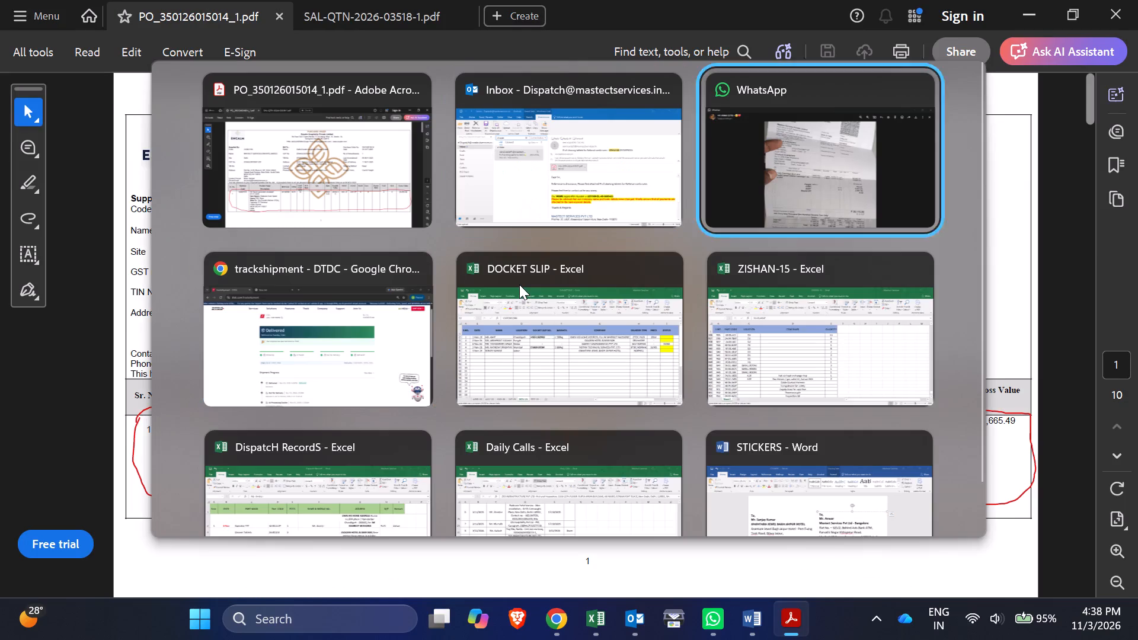
key(alt+Left)
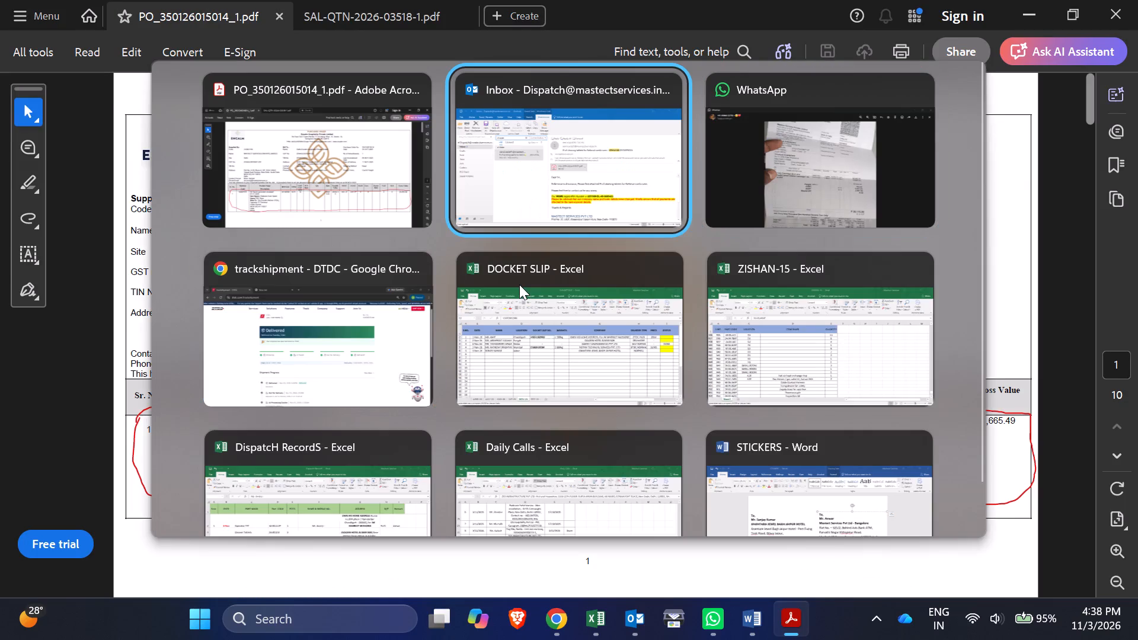
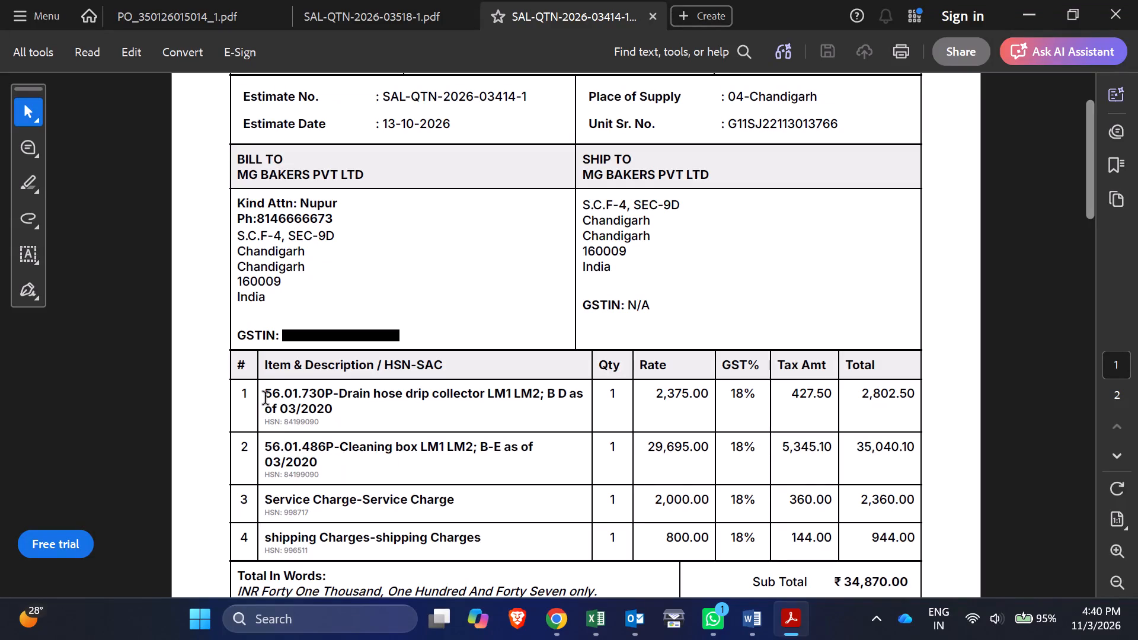
drag(266, 399, 476, 407)
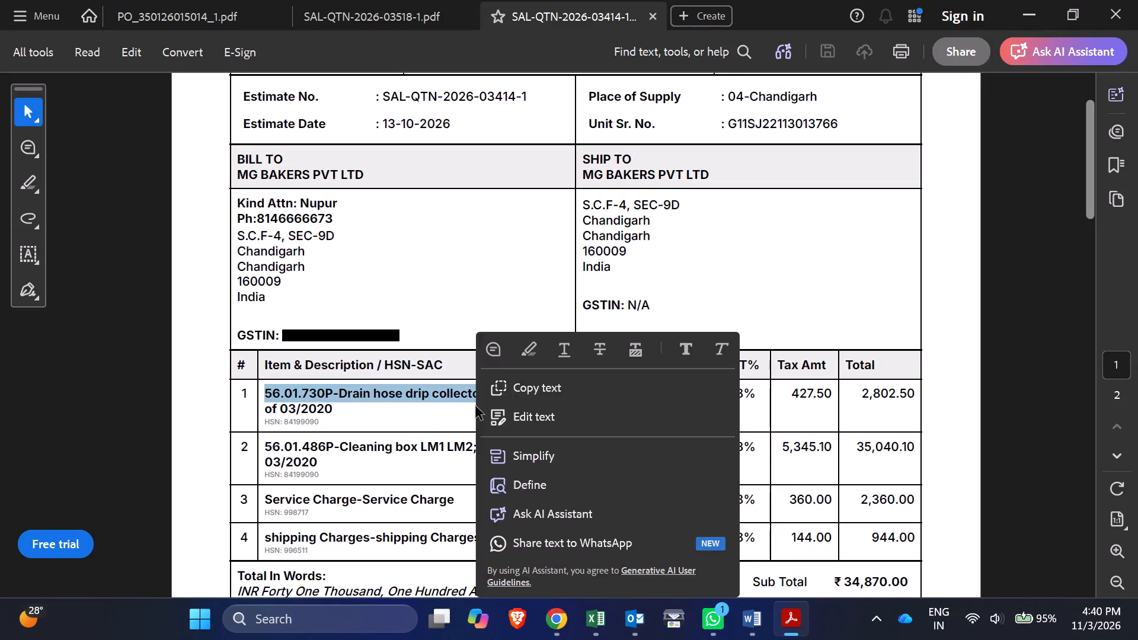
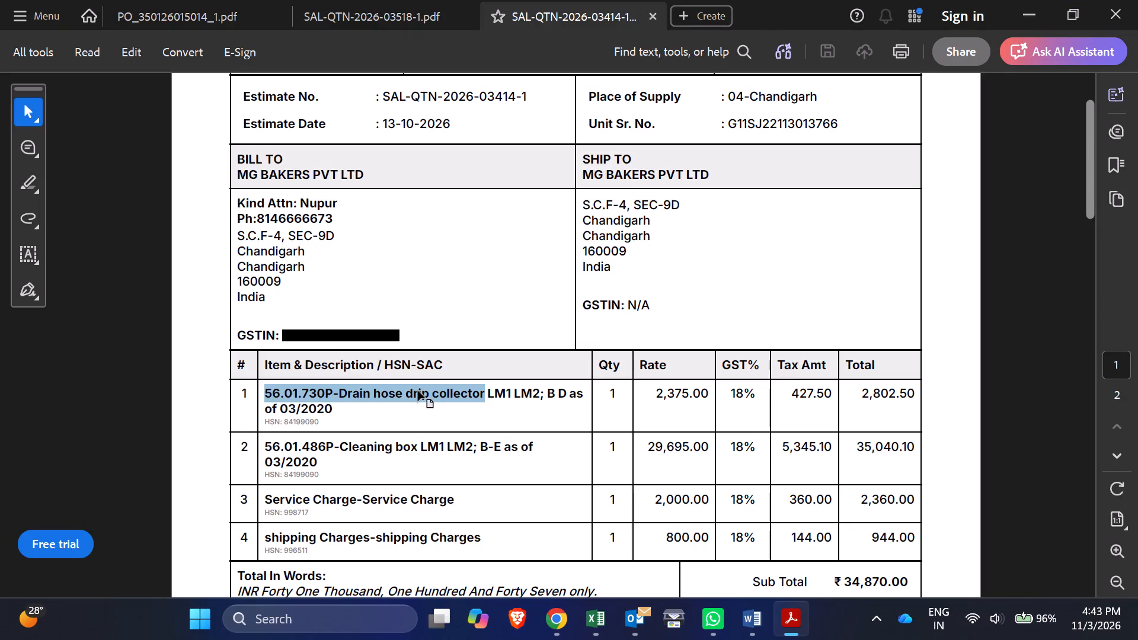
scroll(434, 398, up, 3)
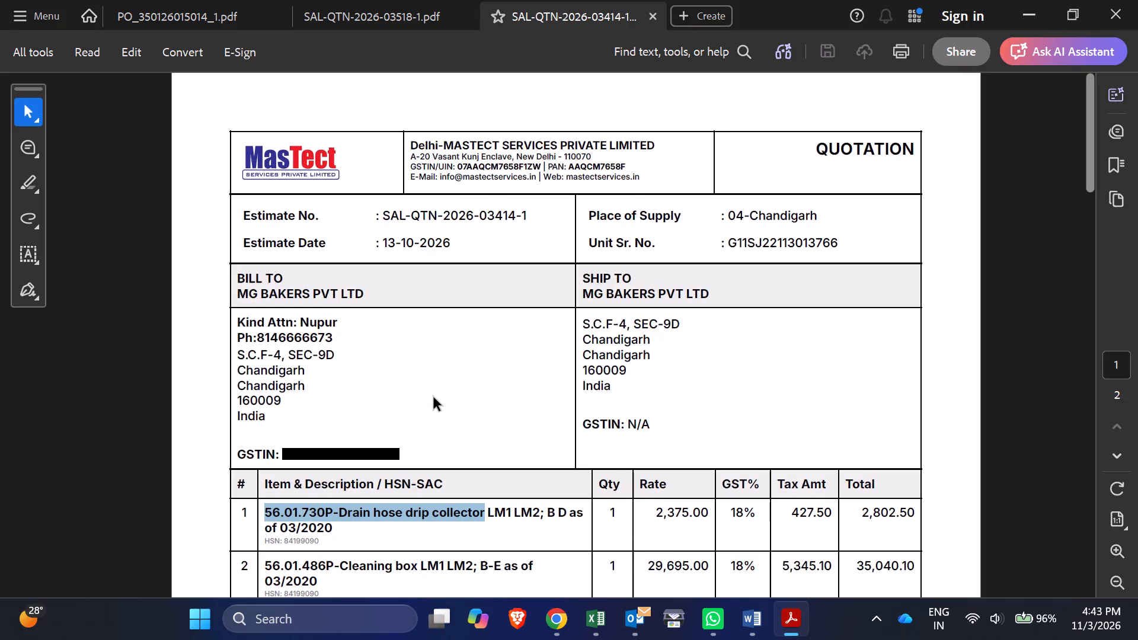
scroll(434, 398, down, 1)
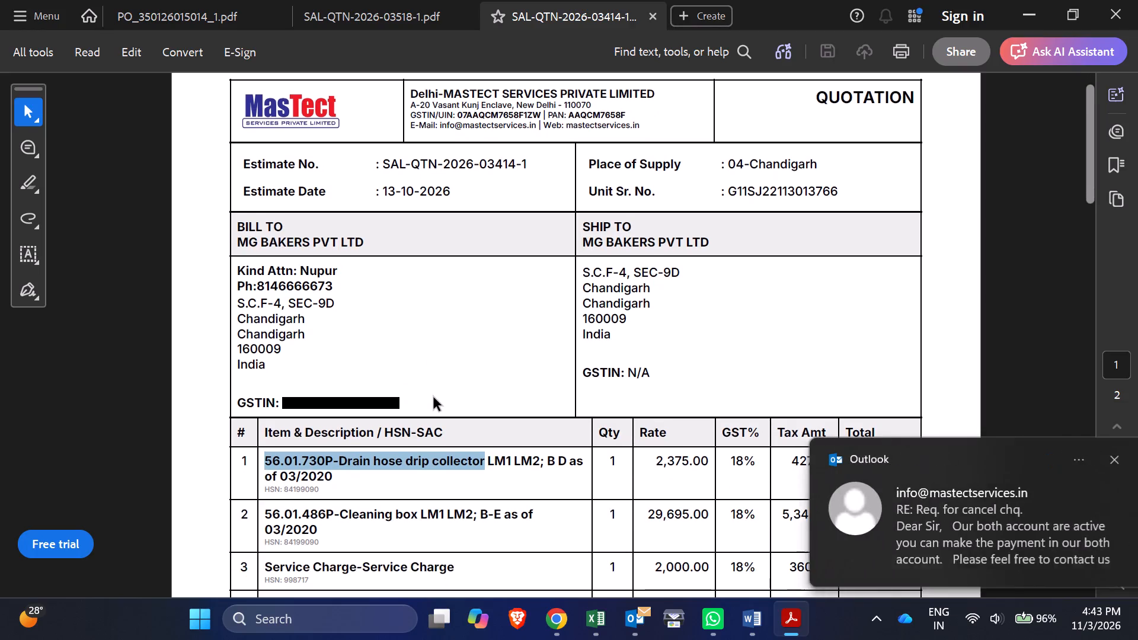
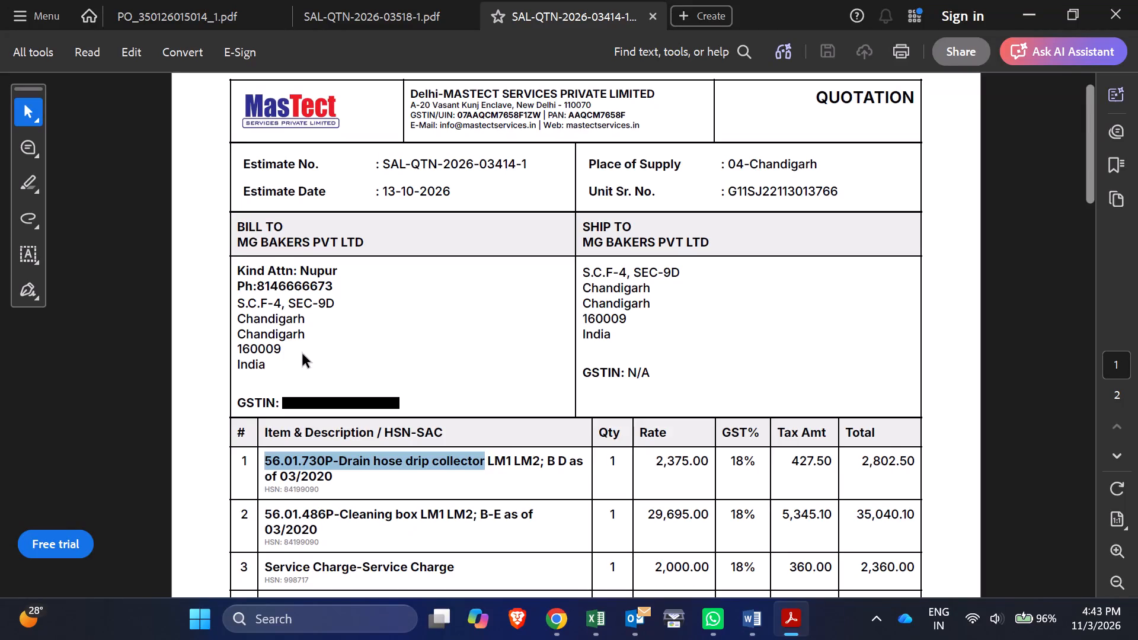
key(alt+Tab)
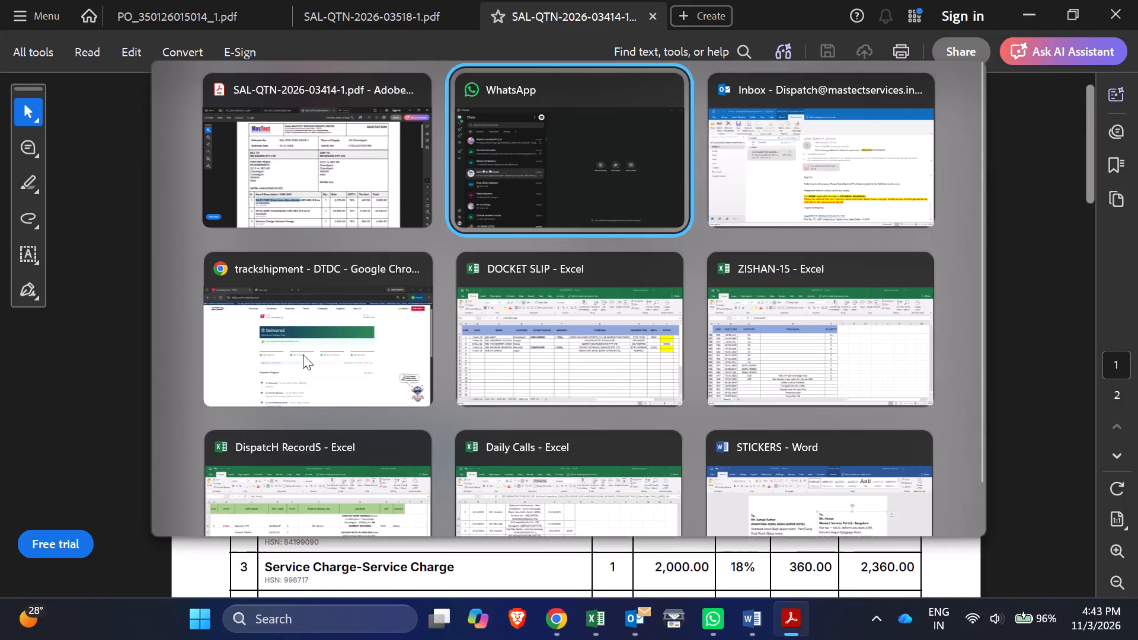
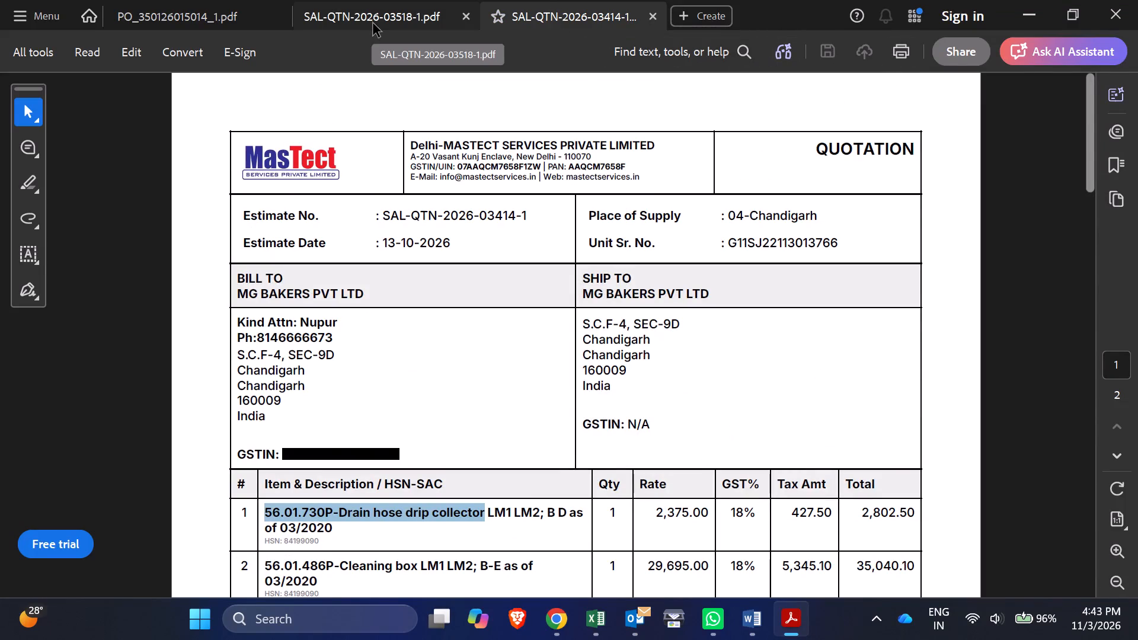
click(655, 15)
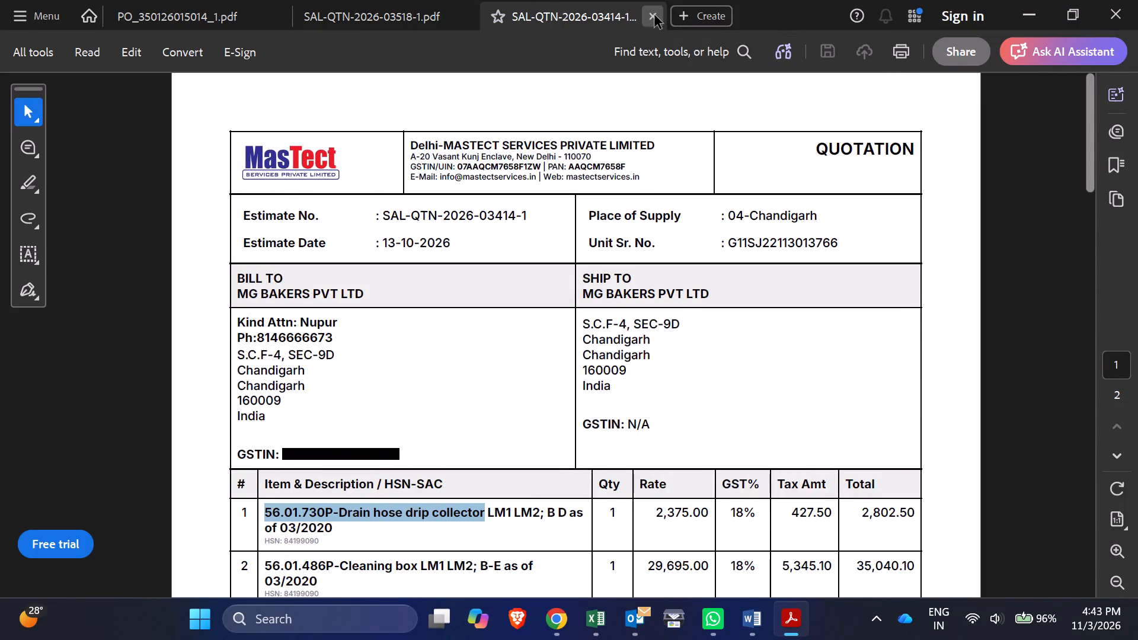
scroll(522, 286, down, 1)
scroll(522, 286, up, 1)
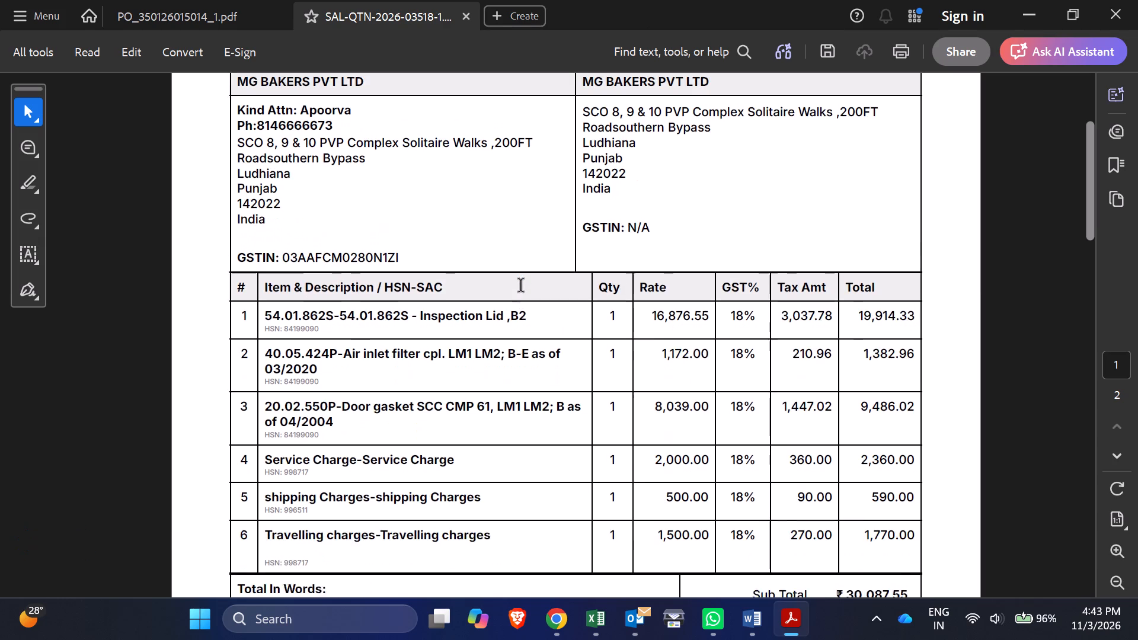
scroll(522, 286, up, 5)
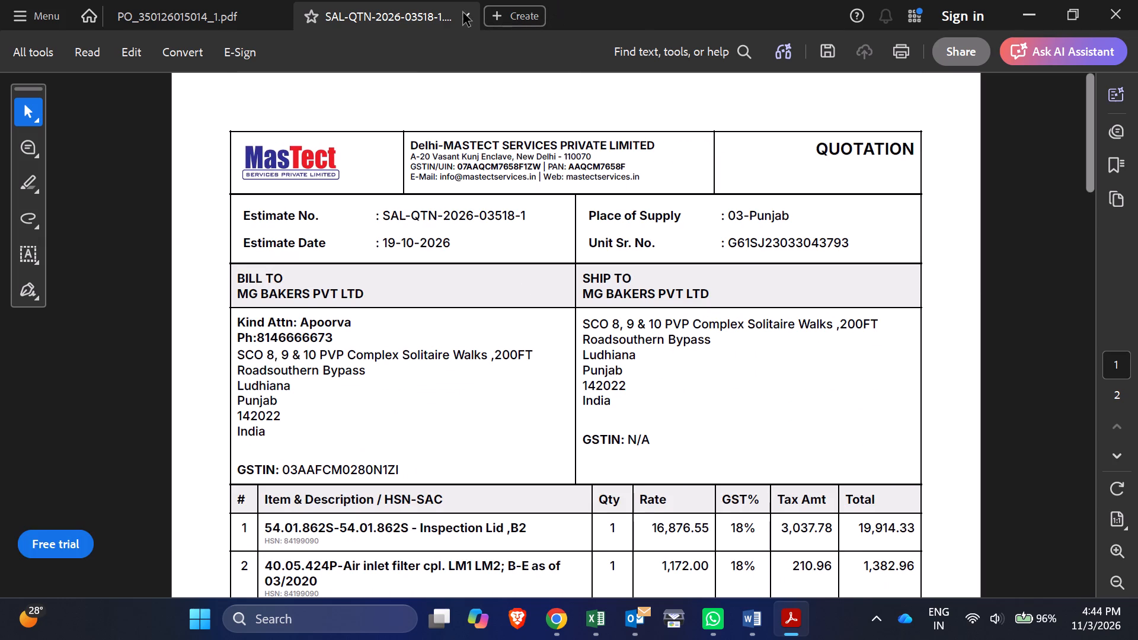
click(463, 13)
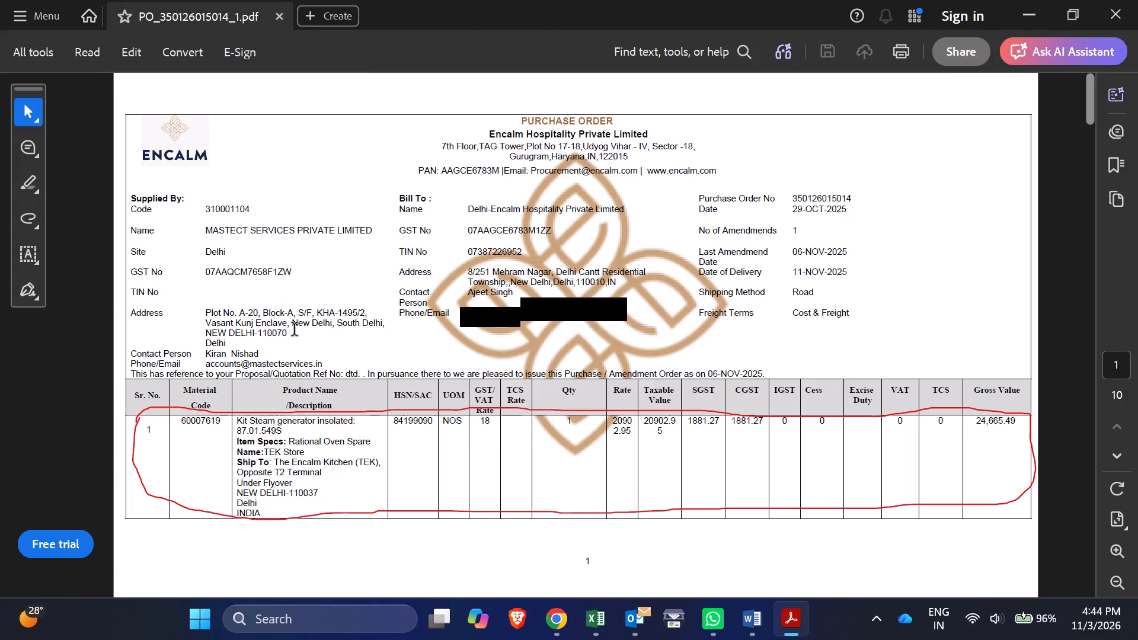
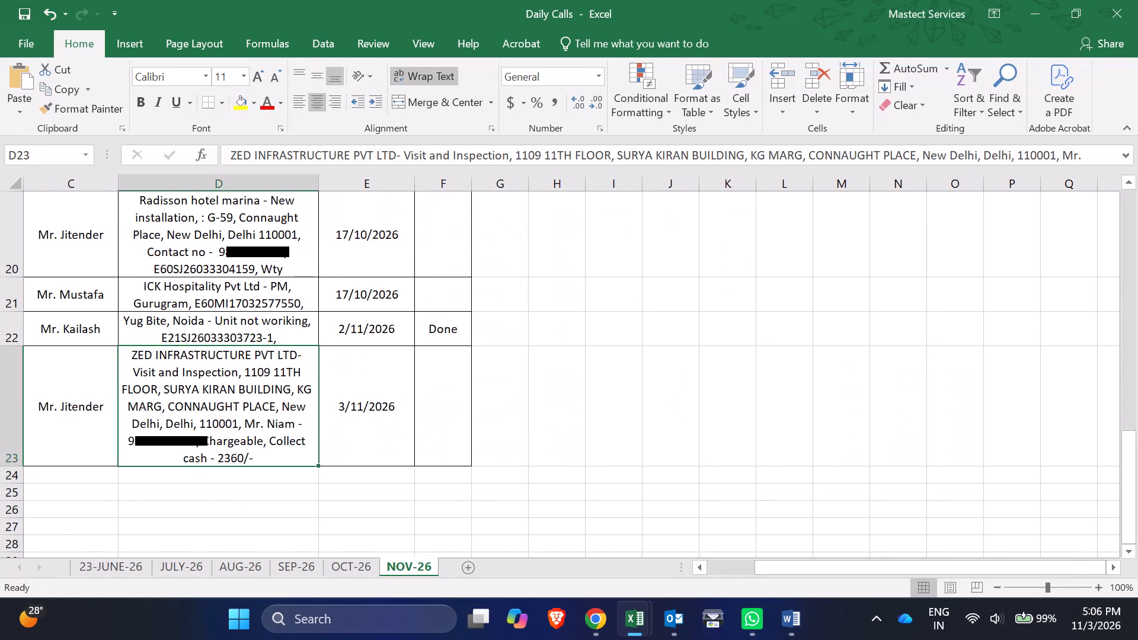
Select the serial number cell of the ZED INFRASTRUCTURE PVT LTD entry in the NOV-26 sheet of the Daily Calls workbook.
scroll(300, 425, right, 6)
click(46, 405)
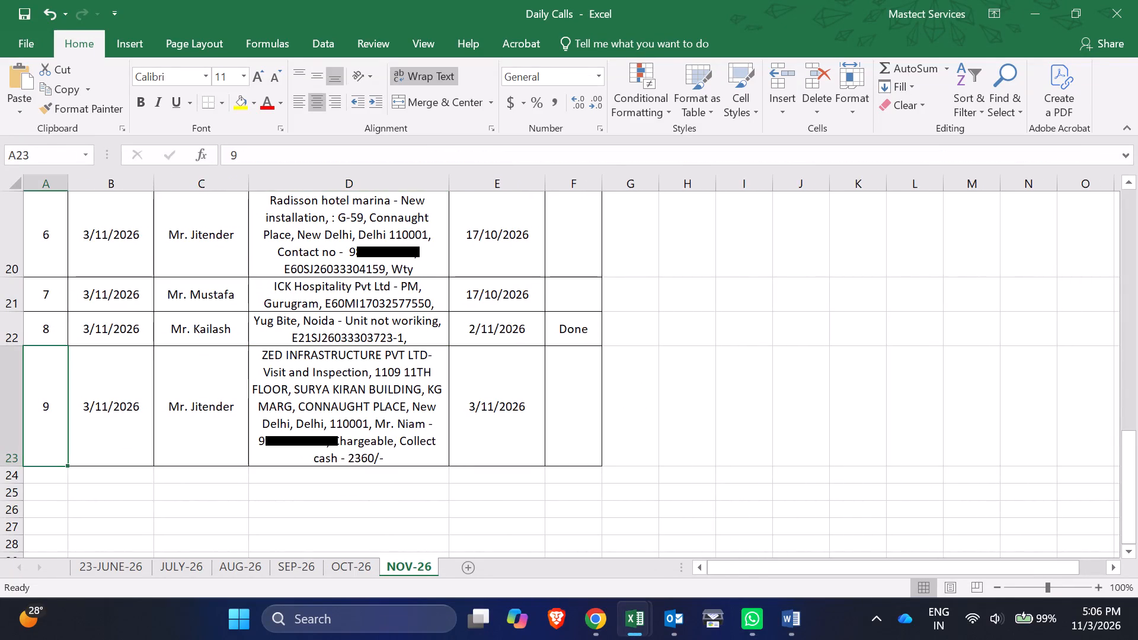
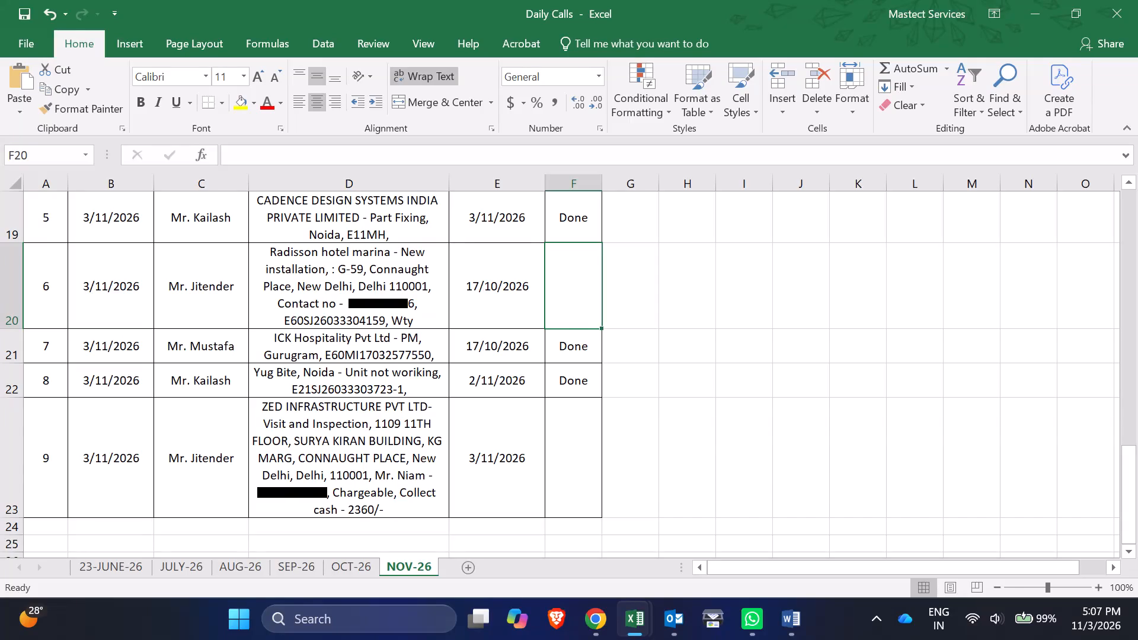
Mark the Radisson hotel marina new installation call as Done in column F of the NOV-26 sheet.
click(365, 302)
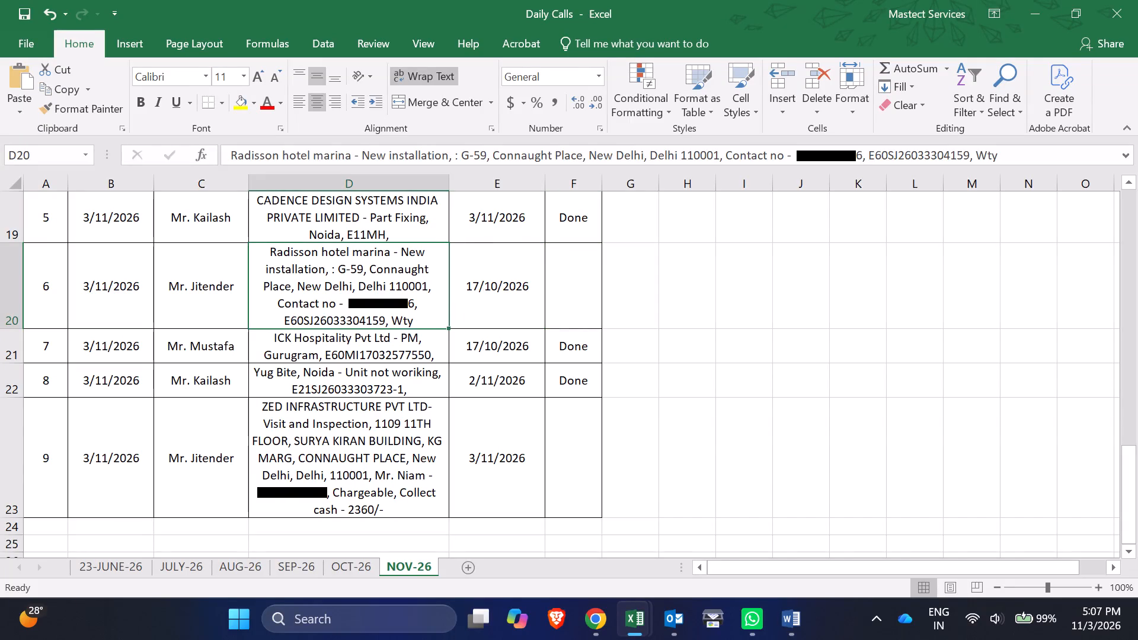
click(584, 273)
key(shift+d)
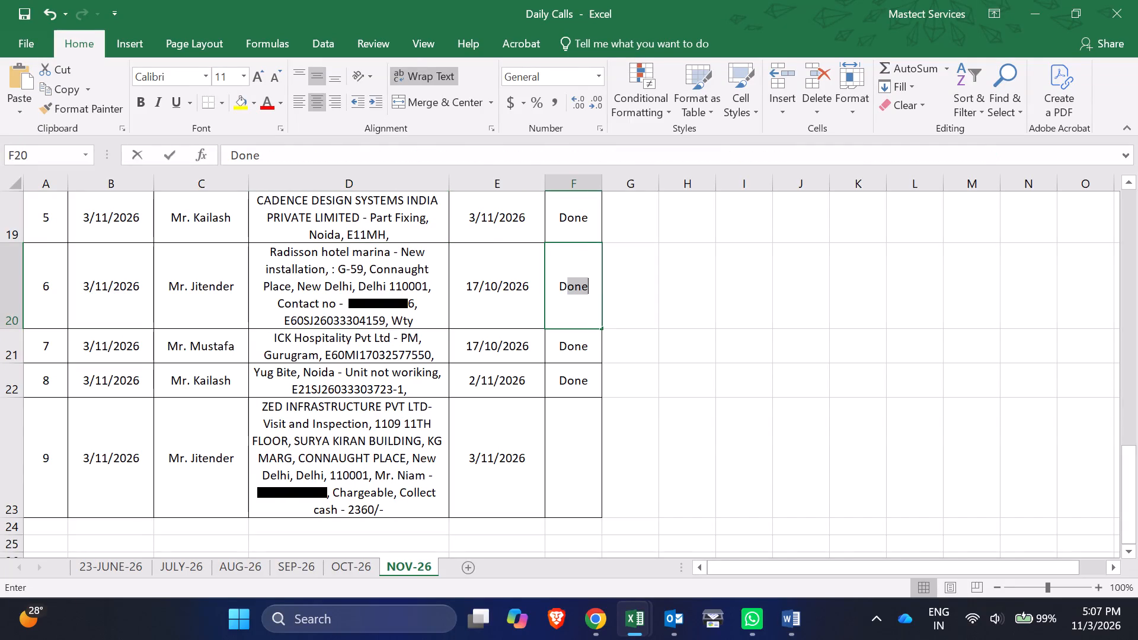
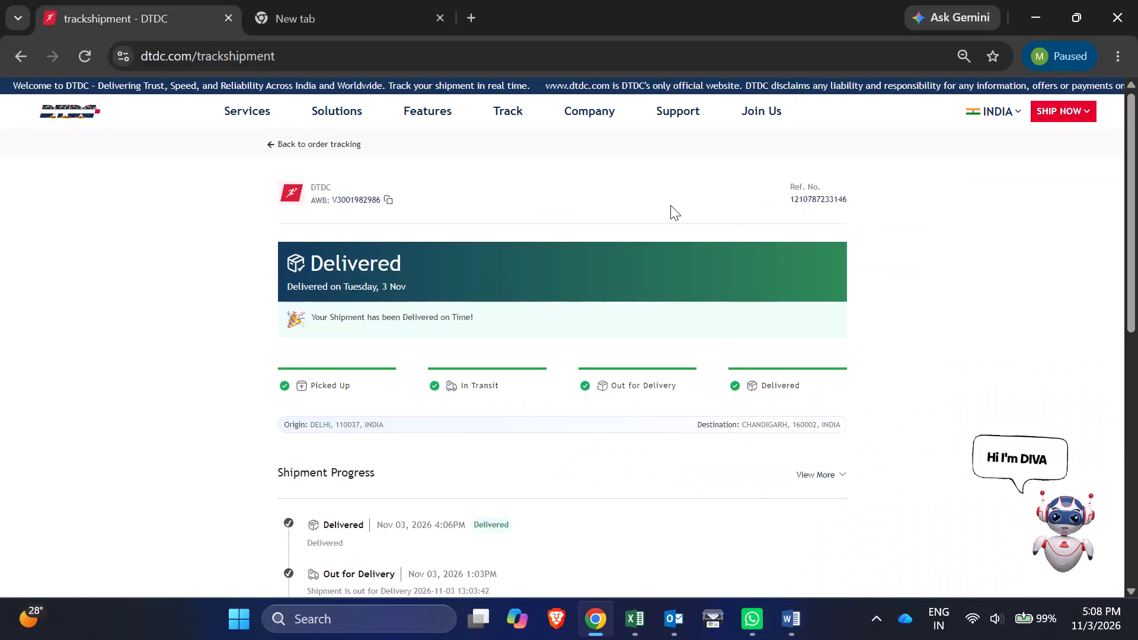
Search Google in the empty browser tab for the copied message "Customer told me not need to visit His problem resolved own side" plus "translate in hindi".
click(384, 15)
key(ctrl+v)
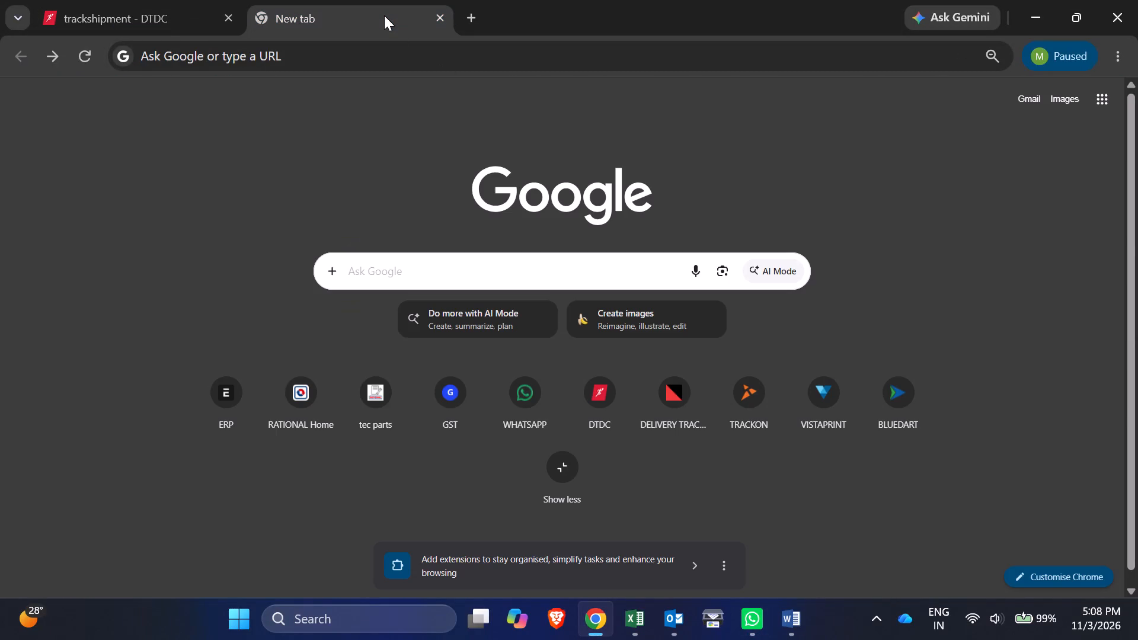
click(382, 53)
key(ctrl+v)
key(space)
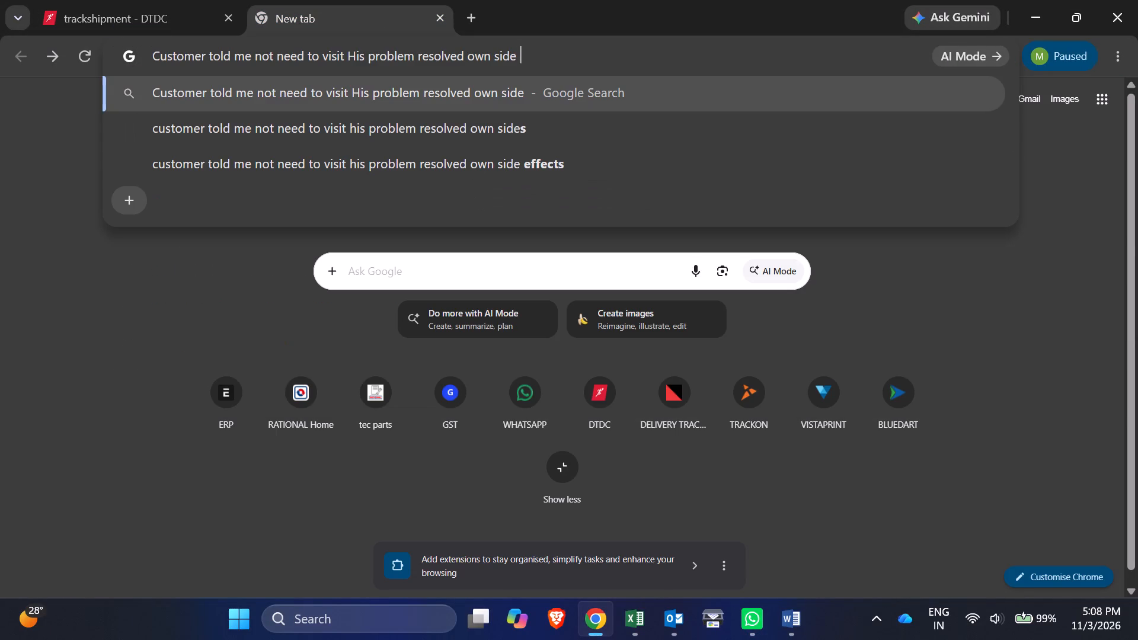
text(tran)
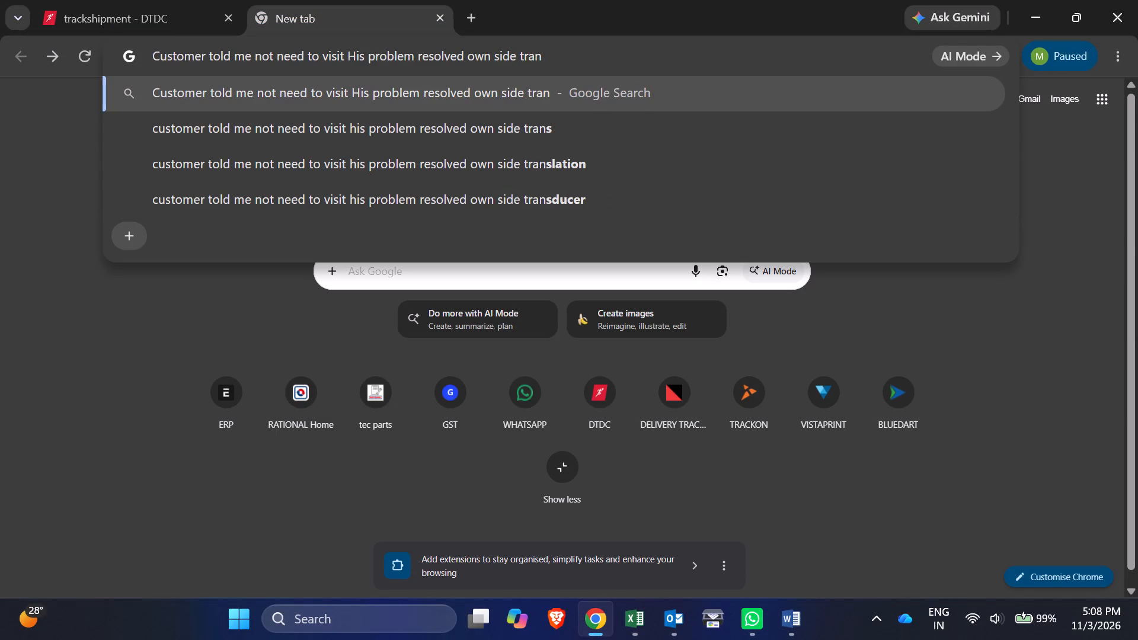
text(slate in hindi)
key(Return)
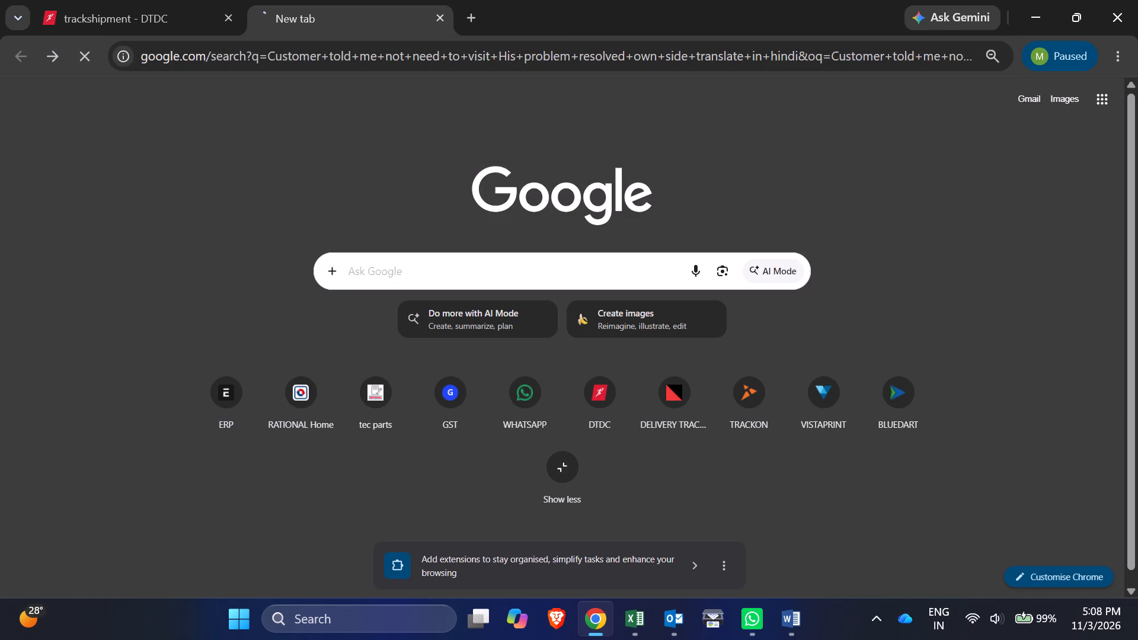
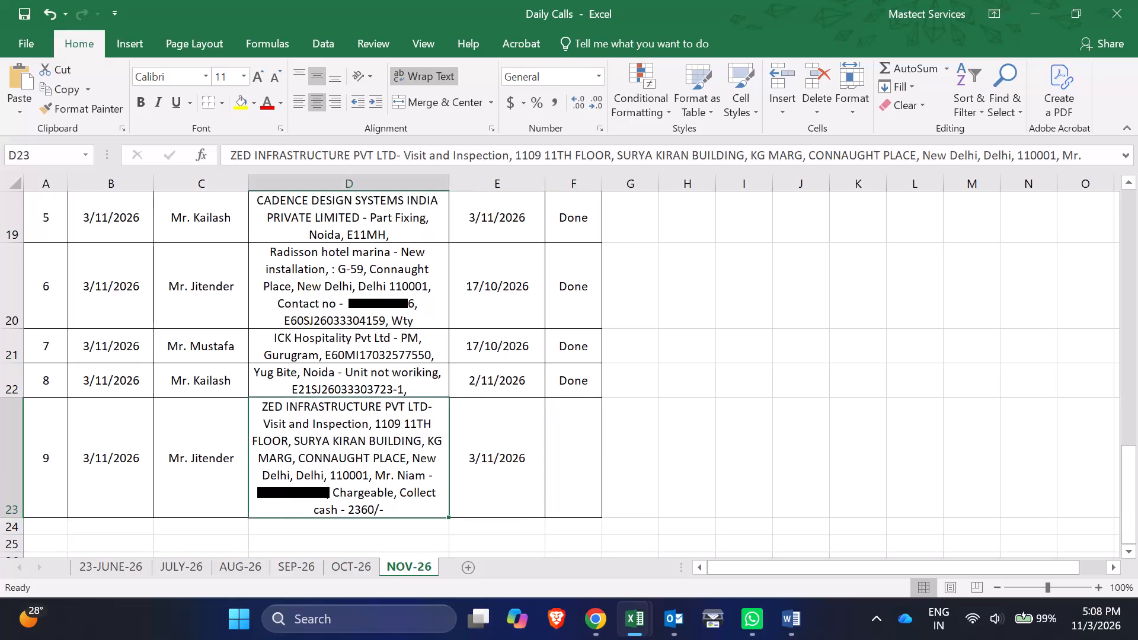
Delete the entire row of the ZED INFRASTRUCTURE PVT LTD visit and inspection call from the NOV-26 sheet and save the workbook.
key(ctrl+s)
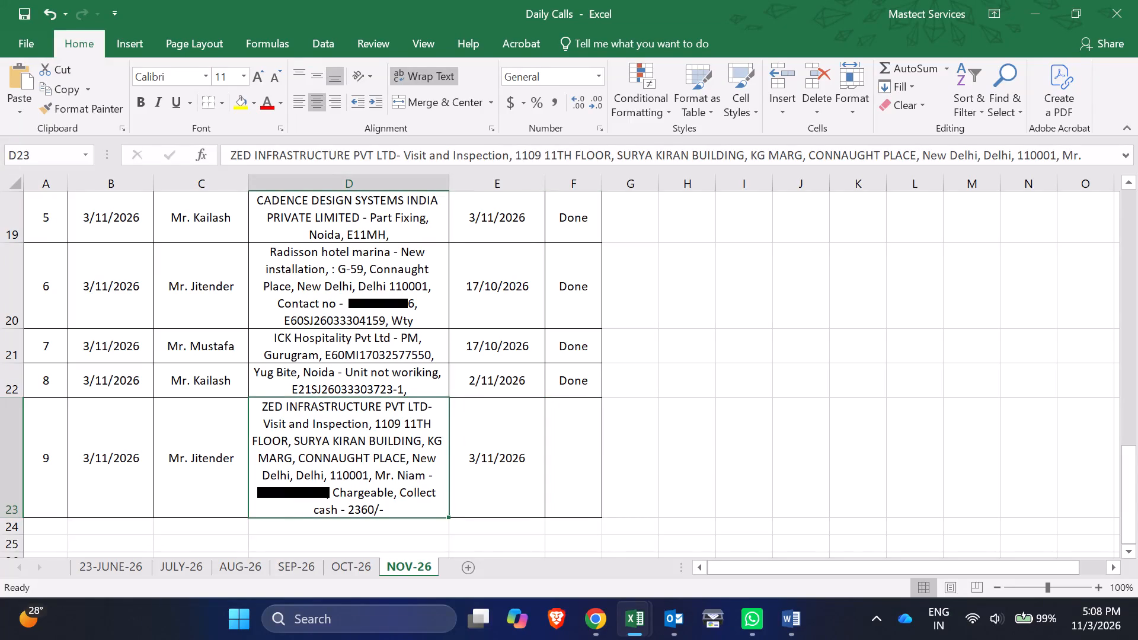
click(12, 465)
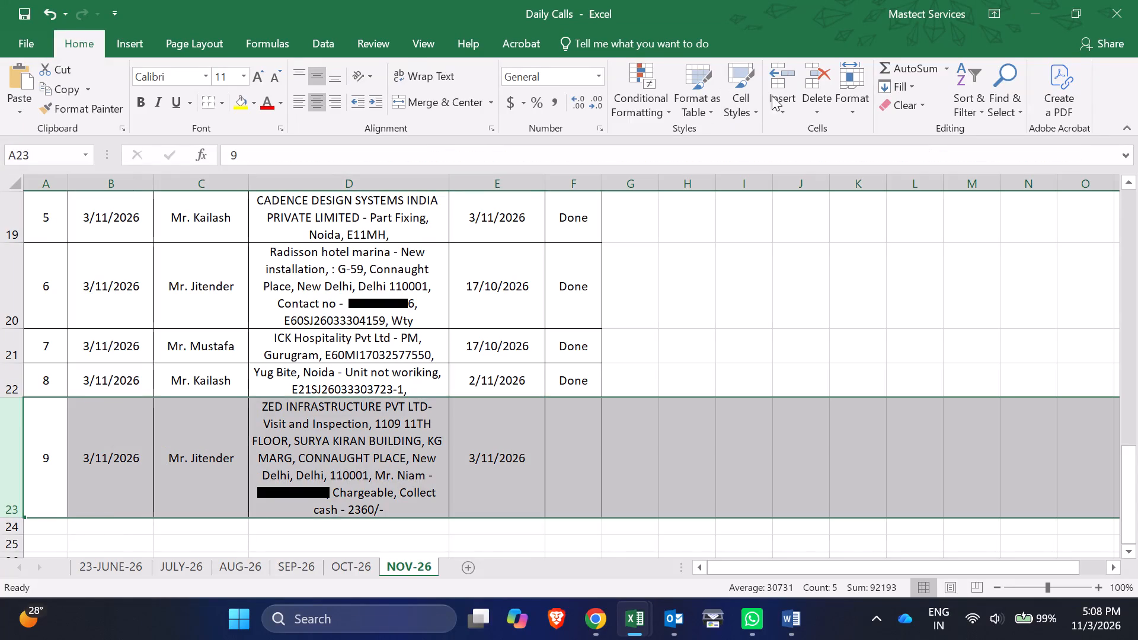
click(816, 78)
click(597, 368)
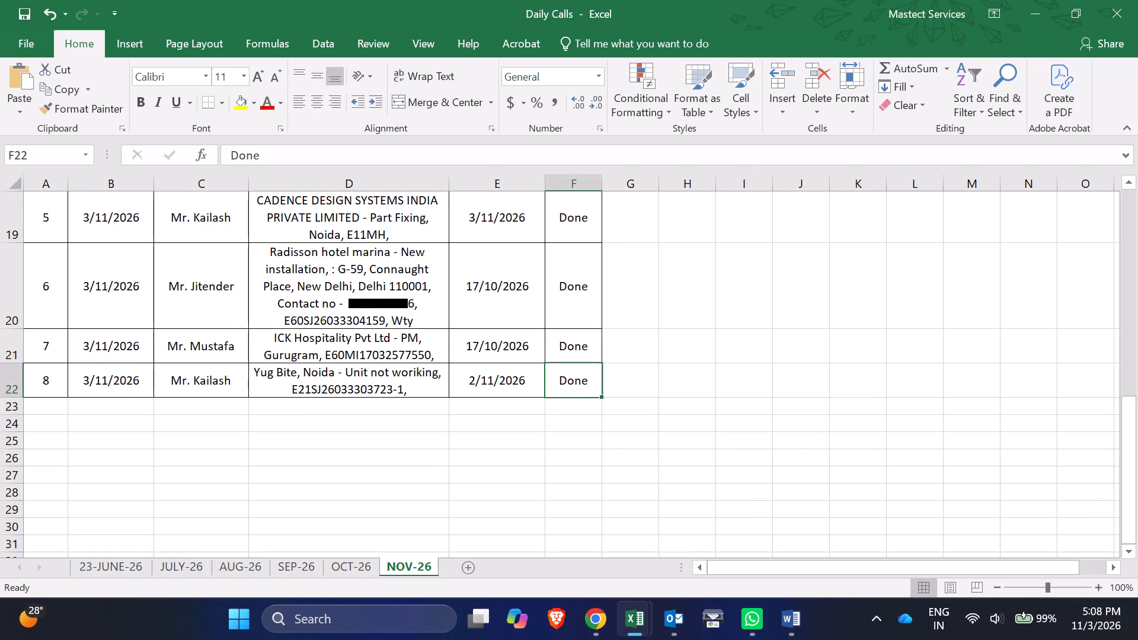
key(ctrl+s)
Select the INS - Ashank new installation call entry in the 3/11/2026 table and save the workbook.
scroll(441, 355, up, 7)
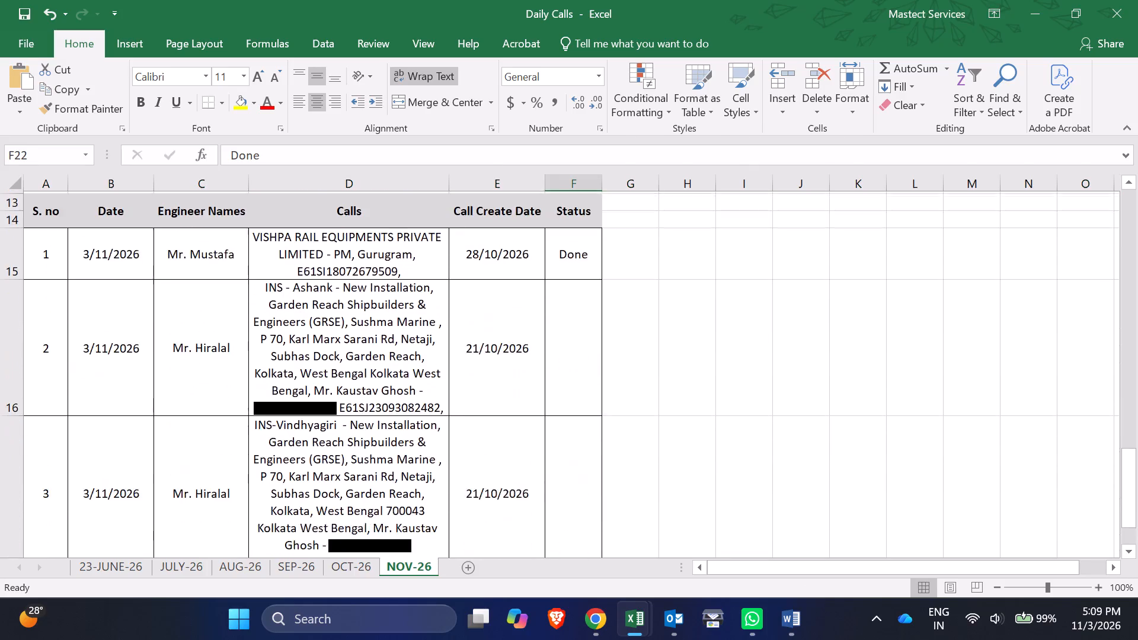
scroll(441, 355, down, 3)
scroll(441, 355, up, 1)
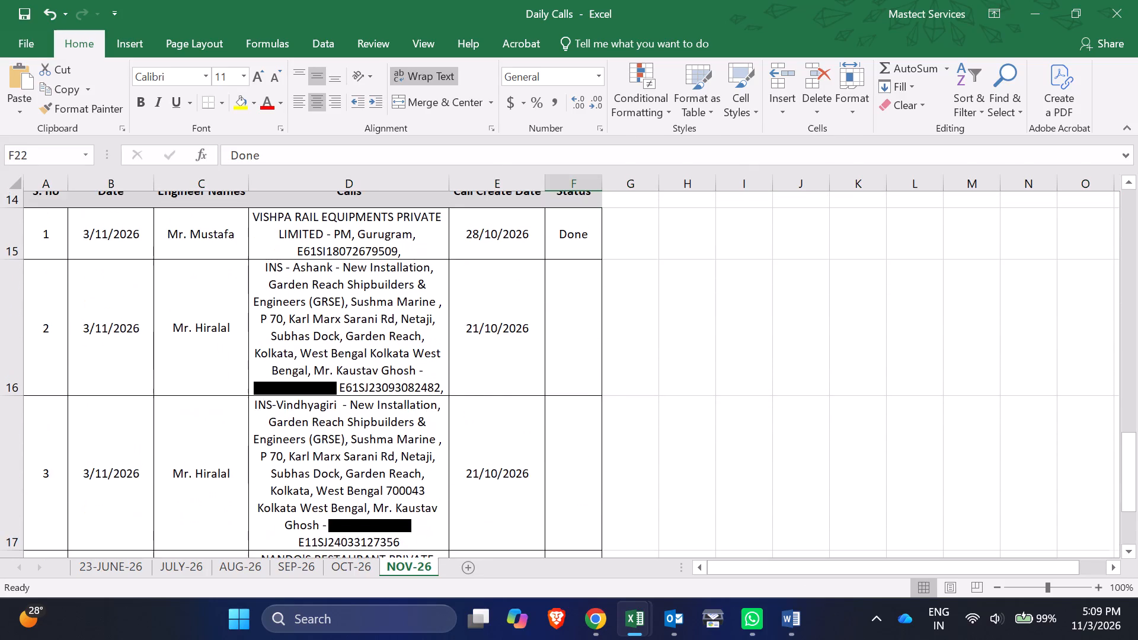
click(381, 344)
key(ctrl+s)
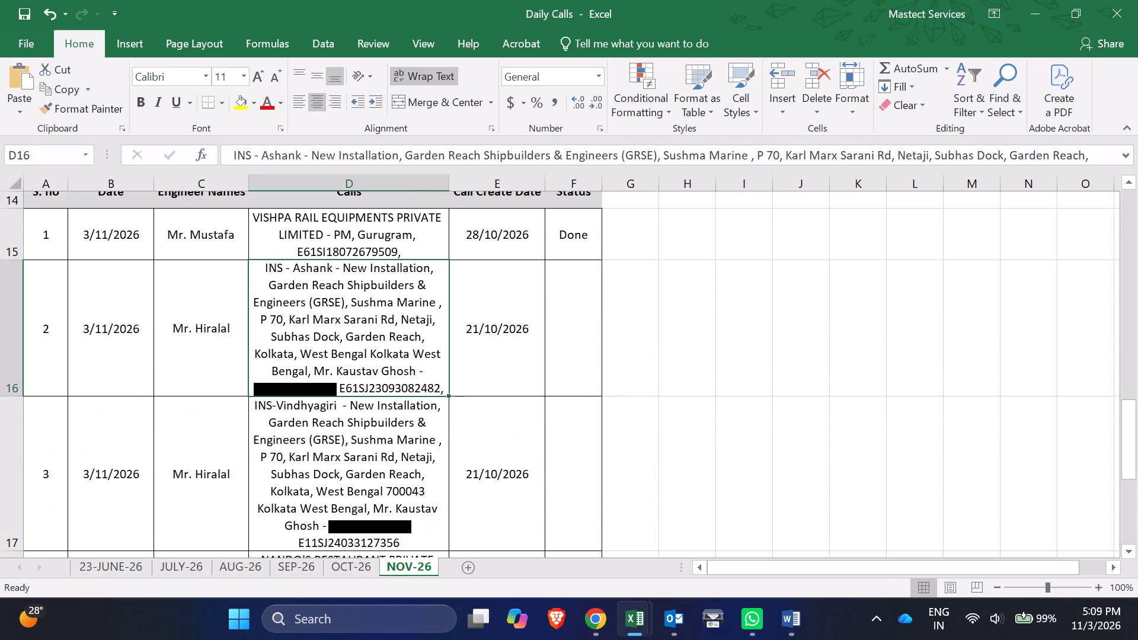
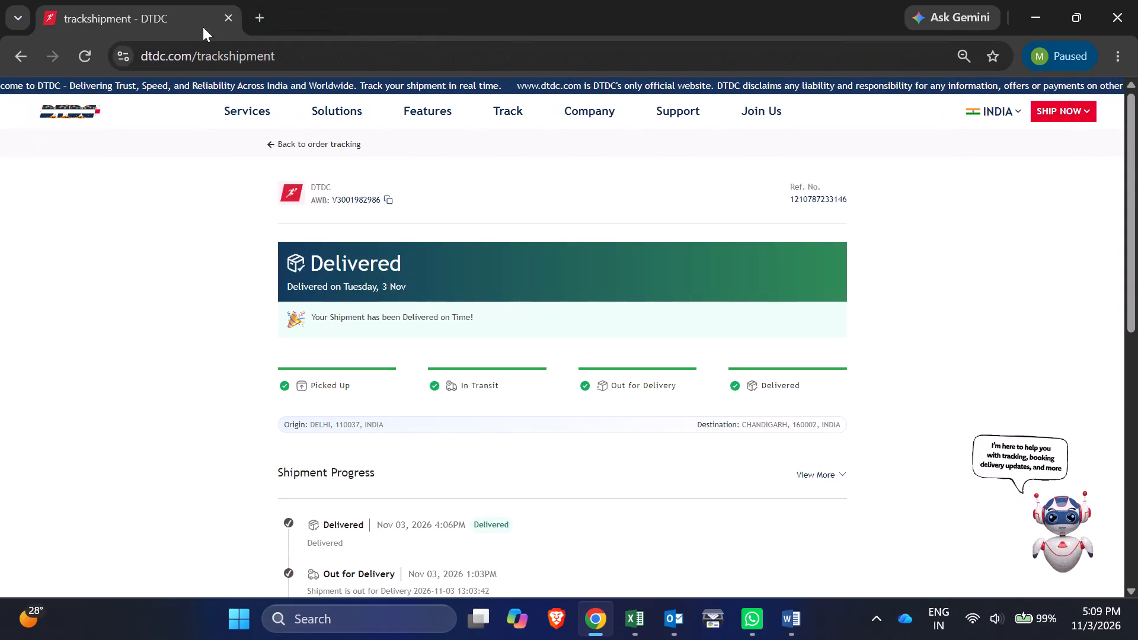
Return from the delivered shipment's details to the DTDC order tracking form, reload the page, and switch to the previously used window.
click(278, 146)
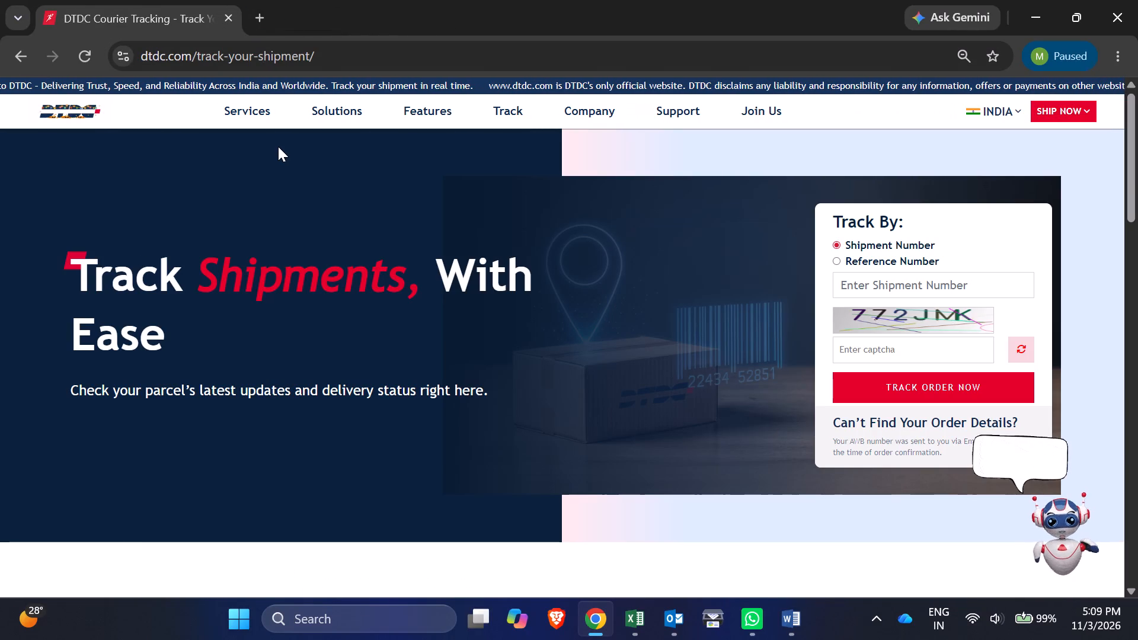
click(79, 55)
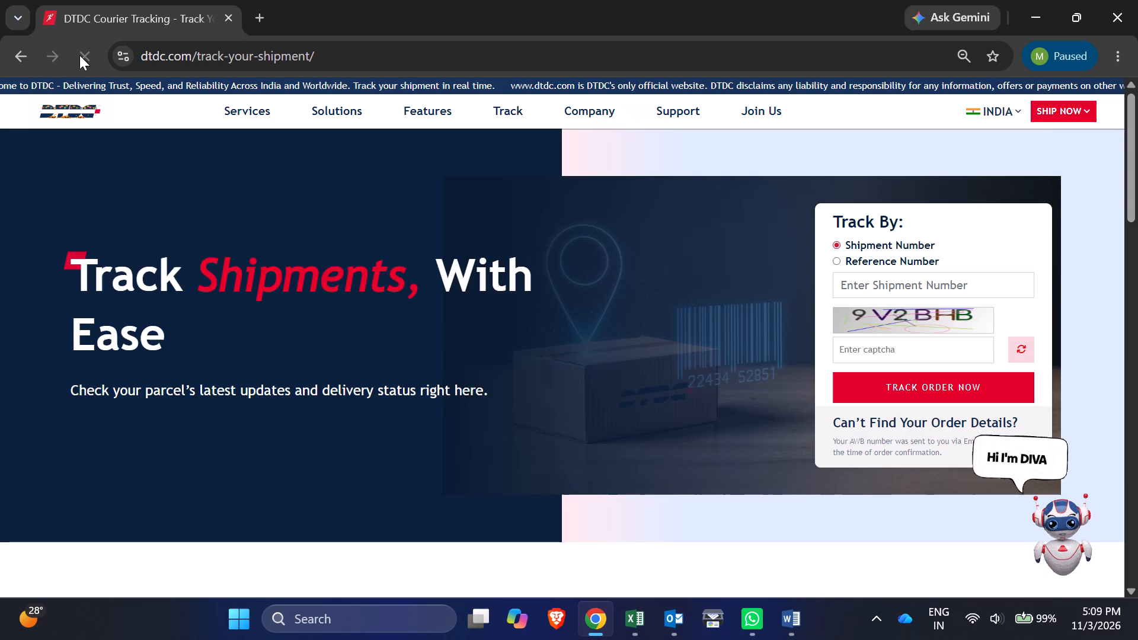
key(alt+Tab)
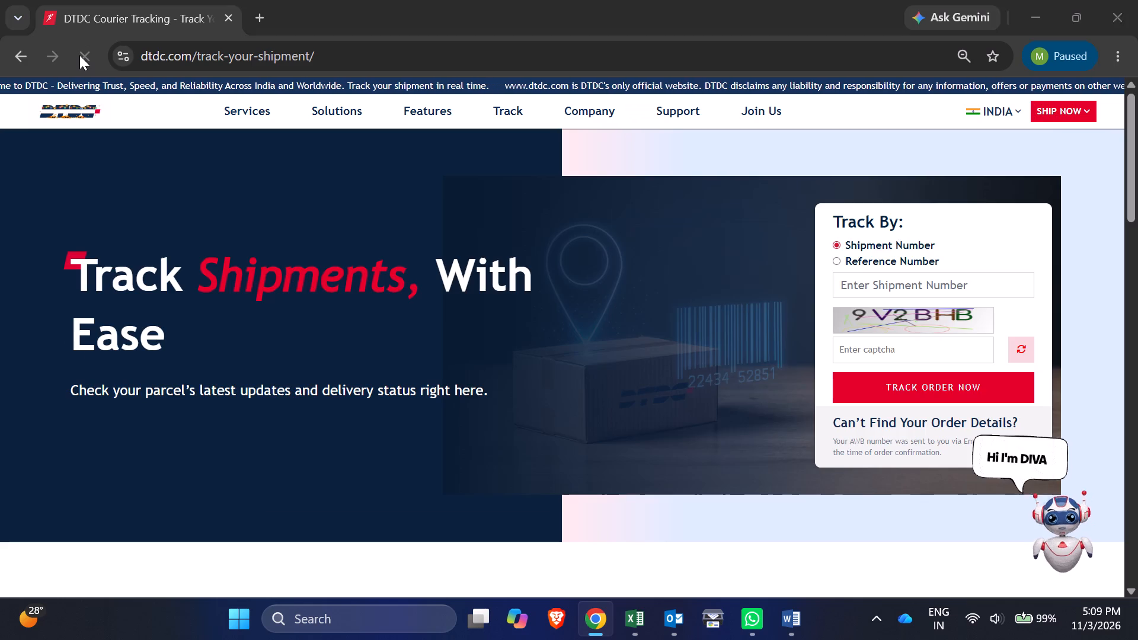